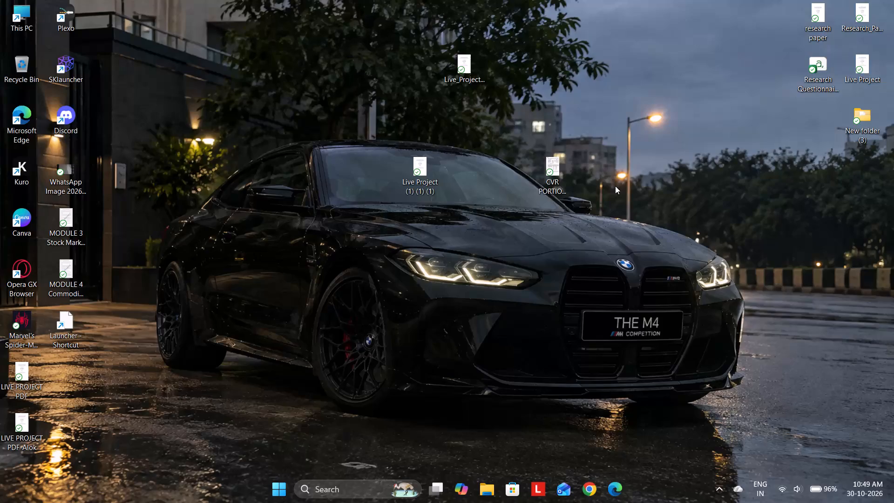
Refresh the desktop.
right_click_drag(617, 186, 617, 181)
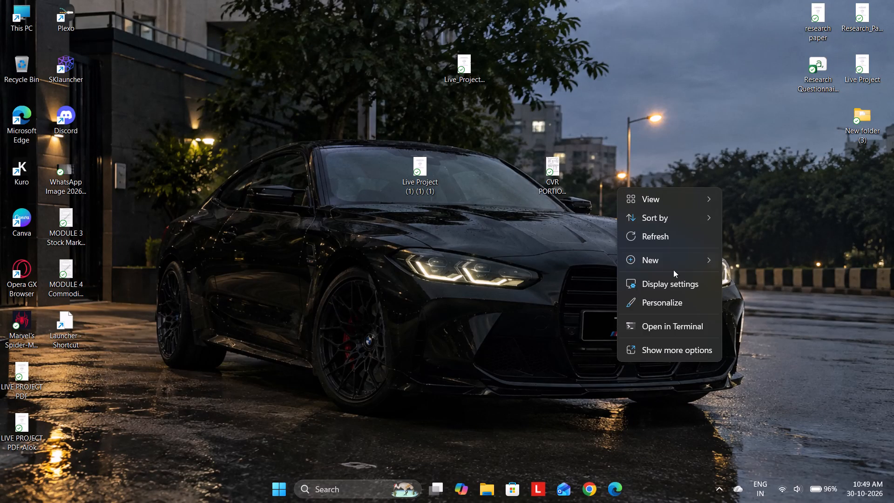
left_click(698, 224)
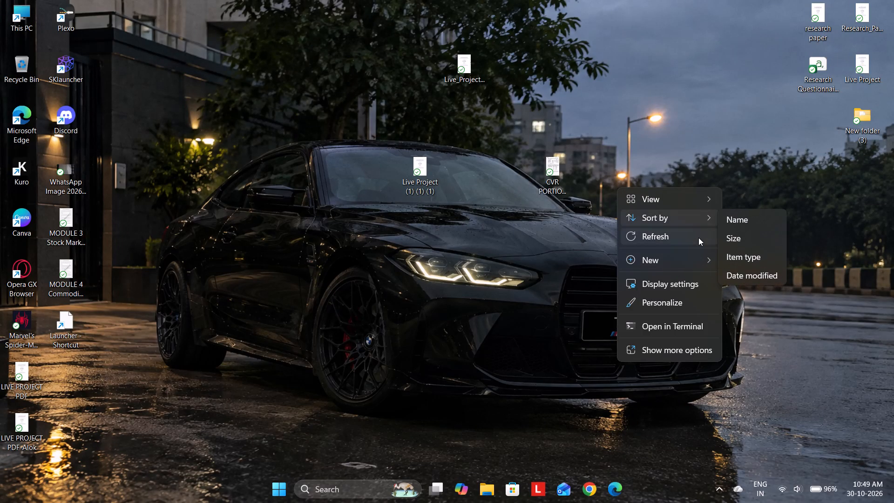
left_click(698, 238)
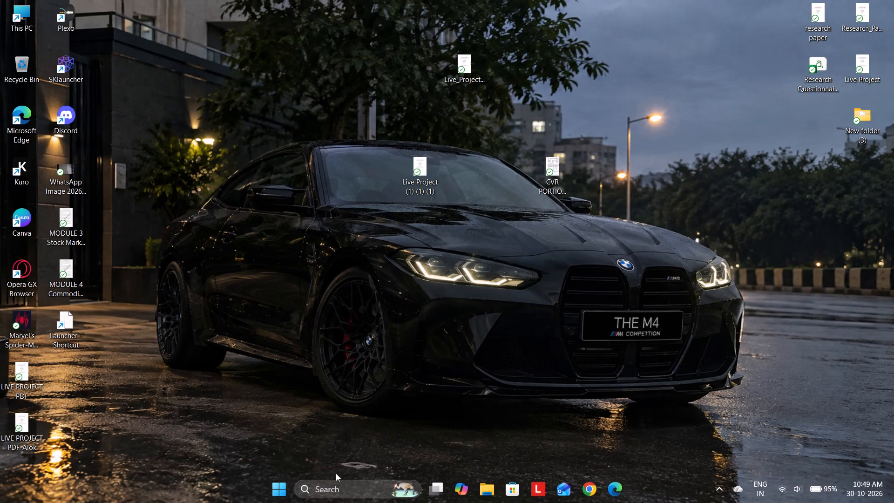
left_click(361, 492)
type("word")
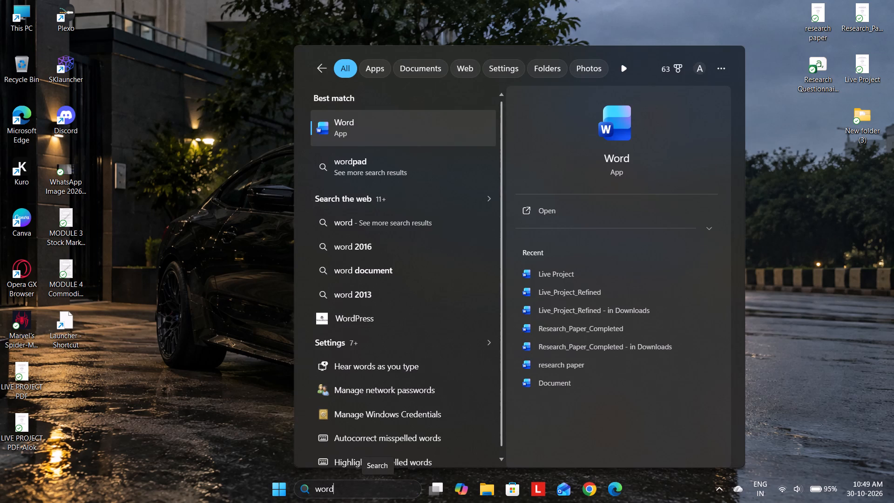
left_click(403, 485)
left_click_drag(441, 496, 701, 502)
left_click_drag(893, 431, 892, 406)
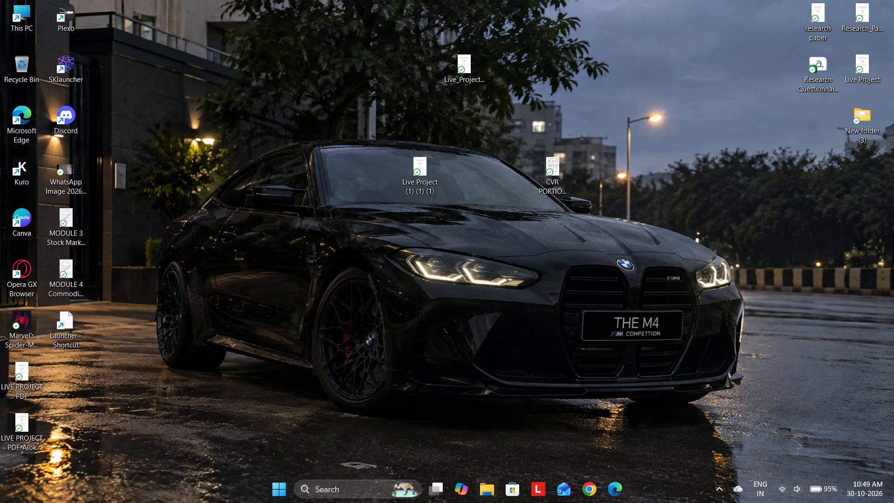
Search the computer for Word and launch it, leaving its start screen clear of other windows.
left_click(375, 485)
type("wo")
double_click(439, 116)
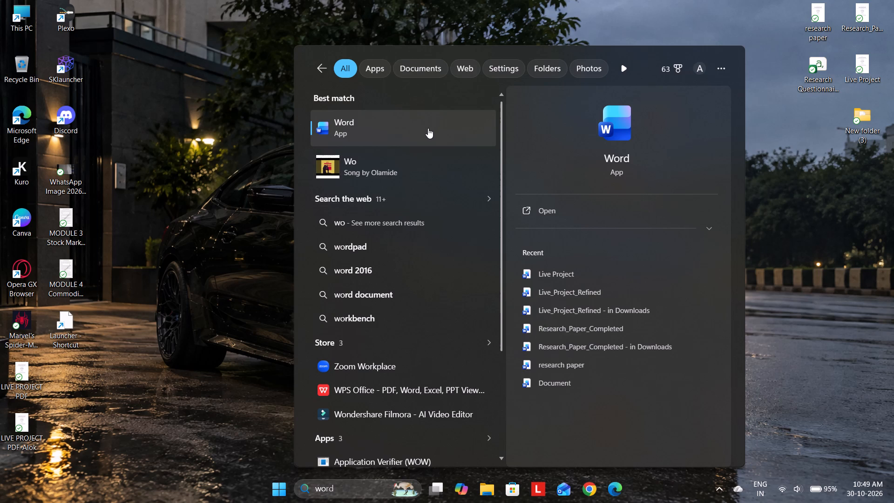
double_click(428, 128)
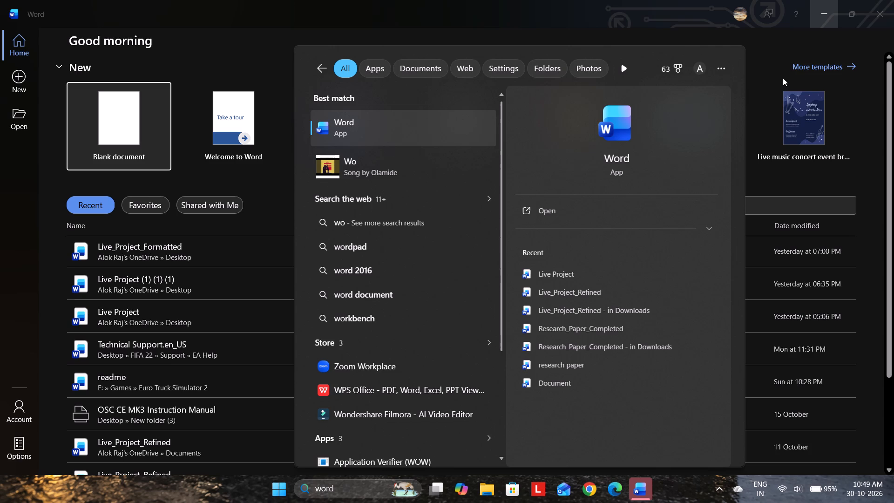
left_click(793, 17)
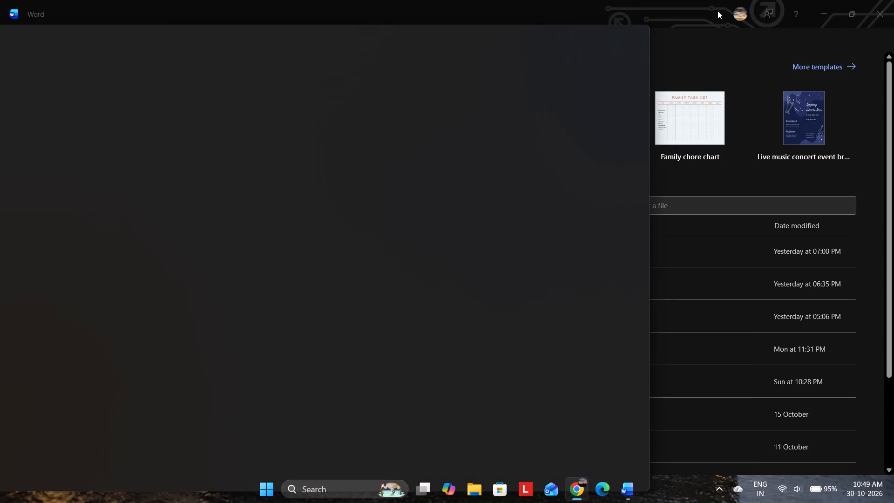
left_click(632, 35)
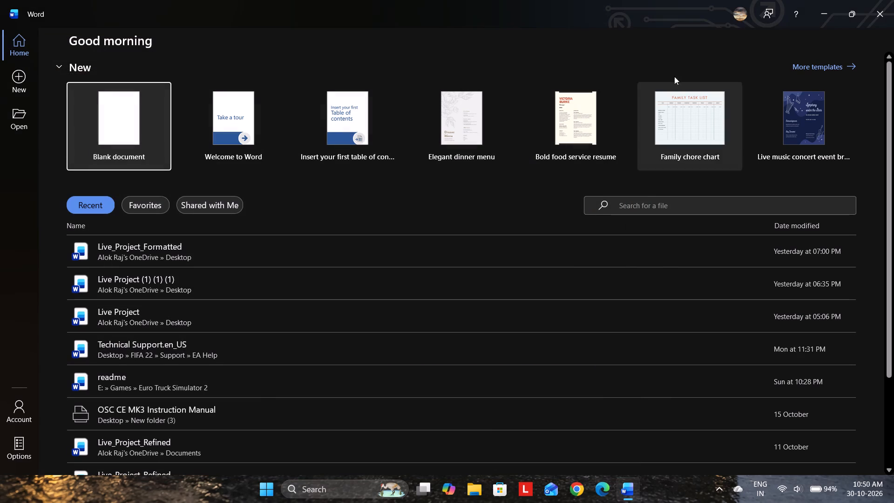
Minimize Word, search the computer for "wat" and launch WhatsApp.
left_click(824, 16)
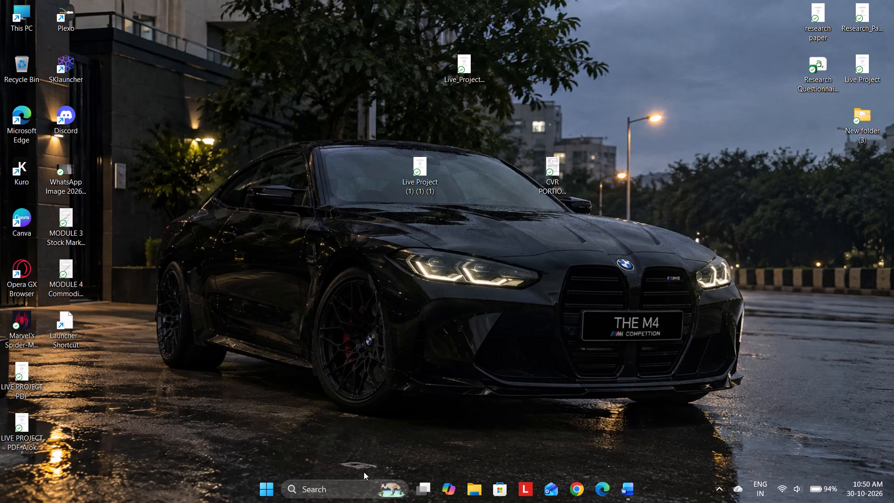
left_click(338, 502)
left_click(353, 496)
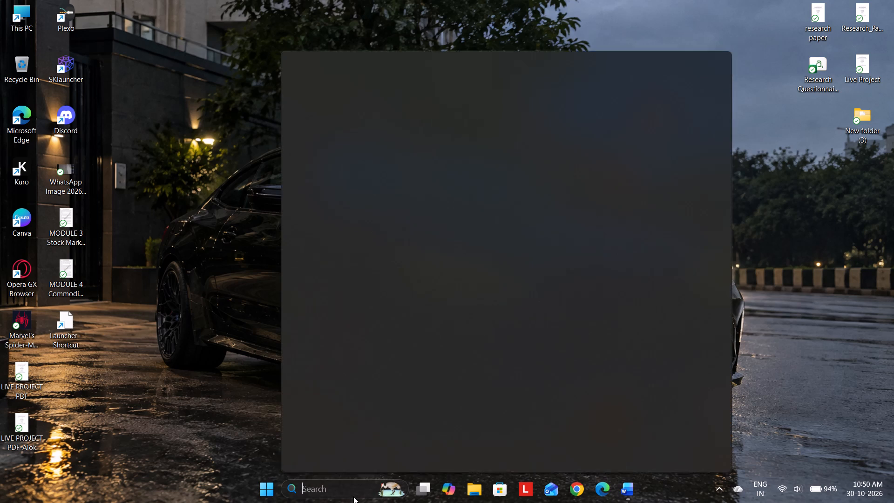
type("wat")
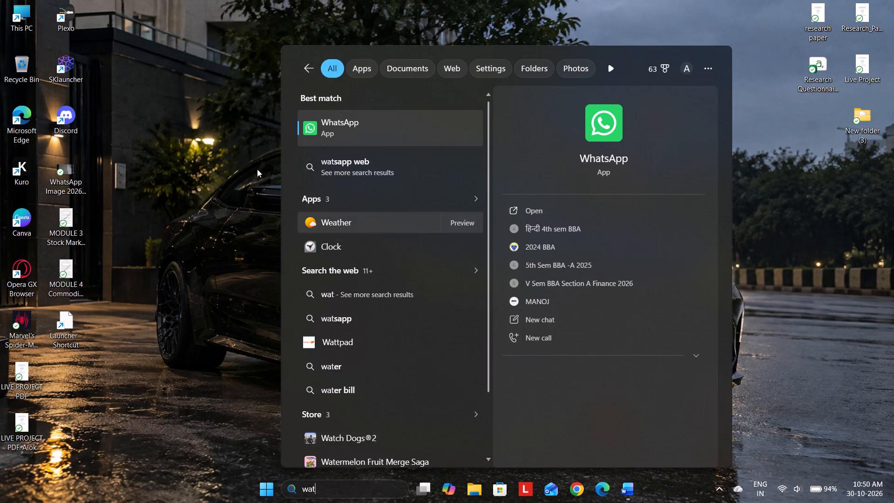
double_click(337, 124)
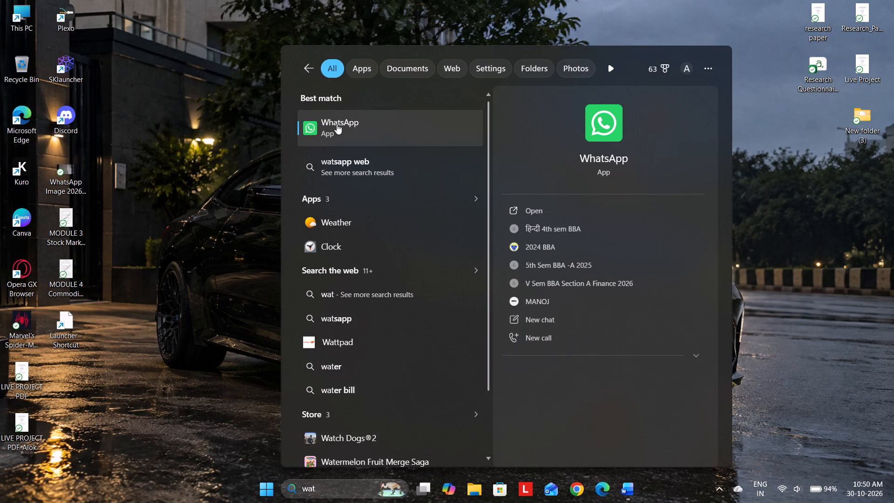
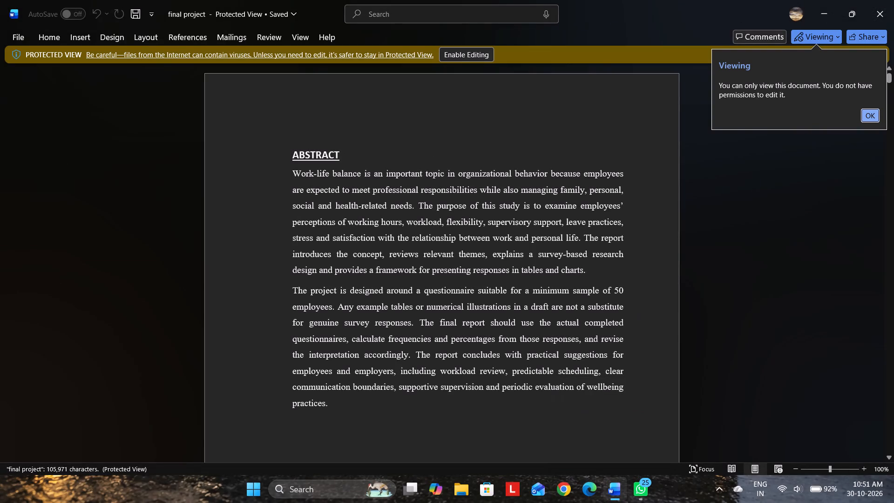
Look over the opening pages of the final project document, from the abstract to the table of contents.
scroll(573, 240, "up", 3)
scroll(573, 240, "down", 16)
scroll(573, 240, "down", 6)
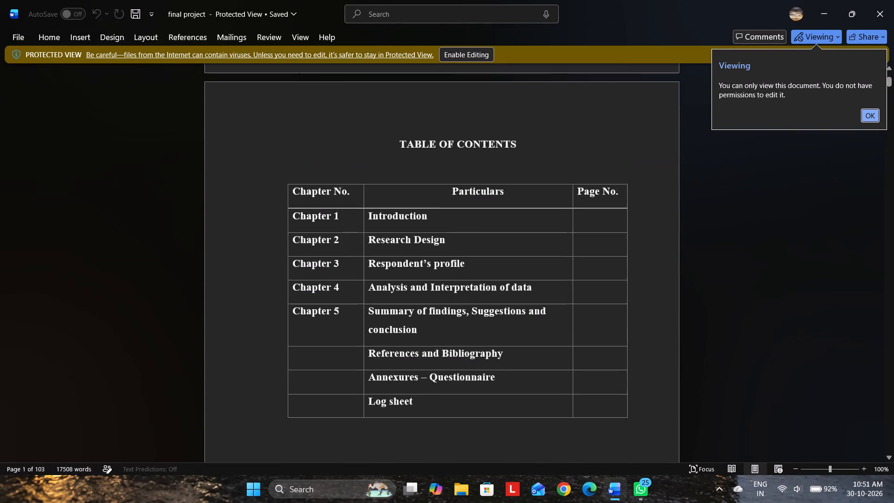
scroll(573, 240, "down", 7)
scroll(573, 240, "up", 15)
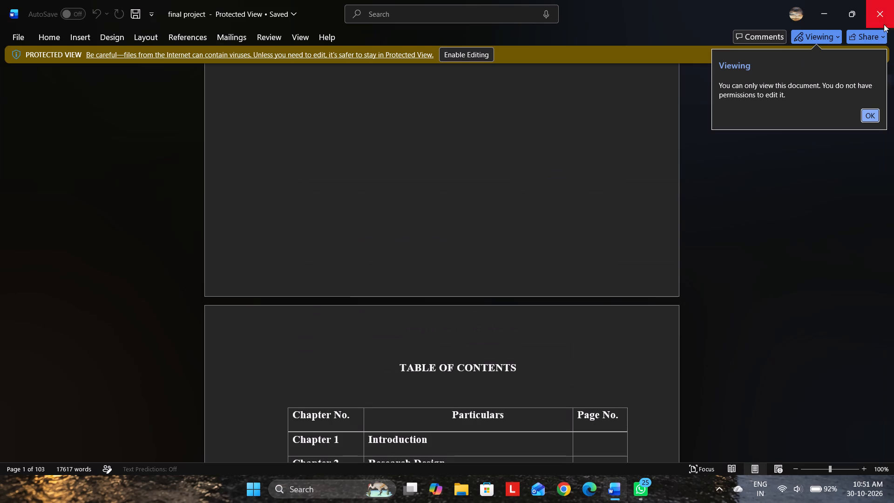
Restore the maximized final project document window to its smaller floating size.
left_click(855, 17)
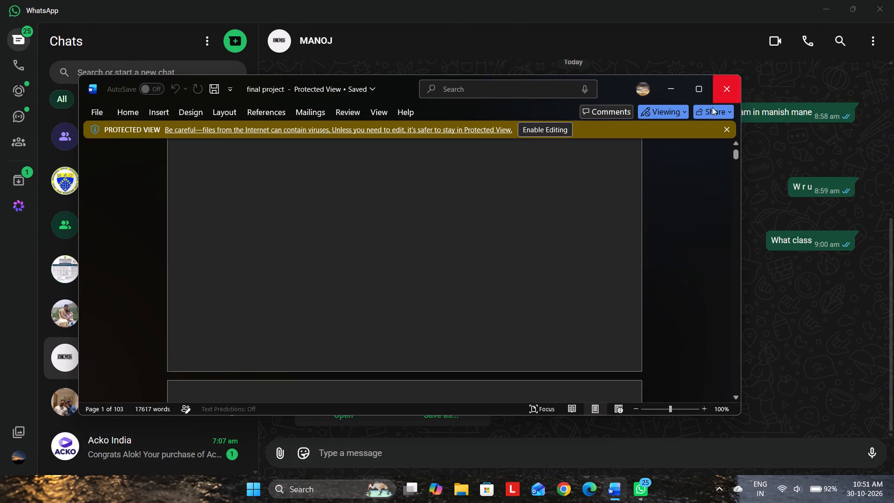
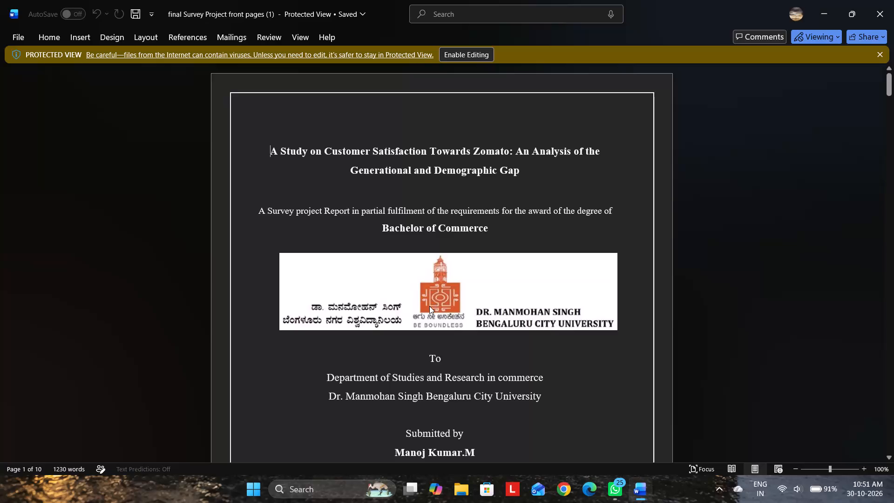
Enable editing for the protected survey project document.
scroll(415, 388, "down", 2)
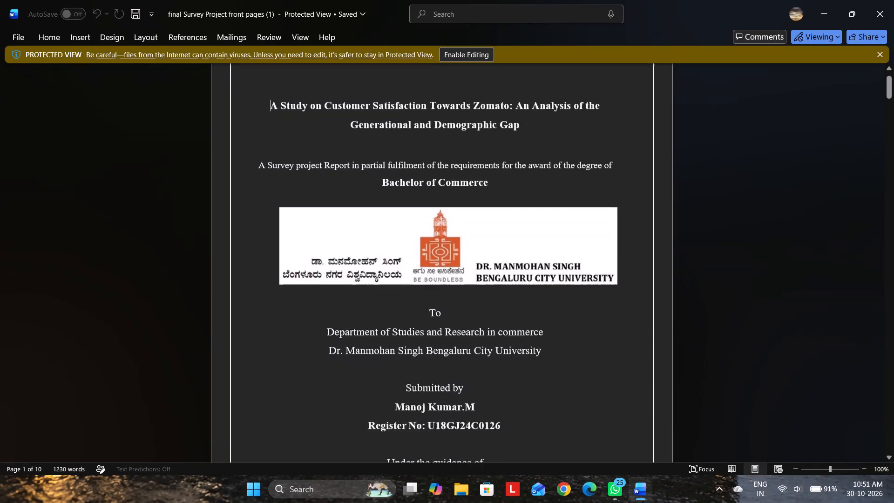
scroll(415, 388, "down", 1)
scroll(415, 388, "up", 5)
left_click(476, 54)
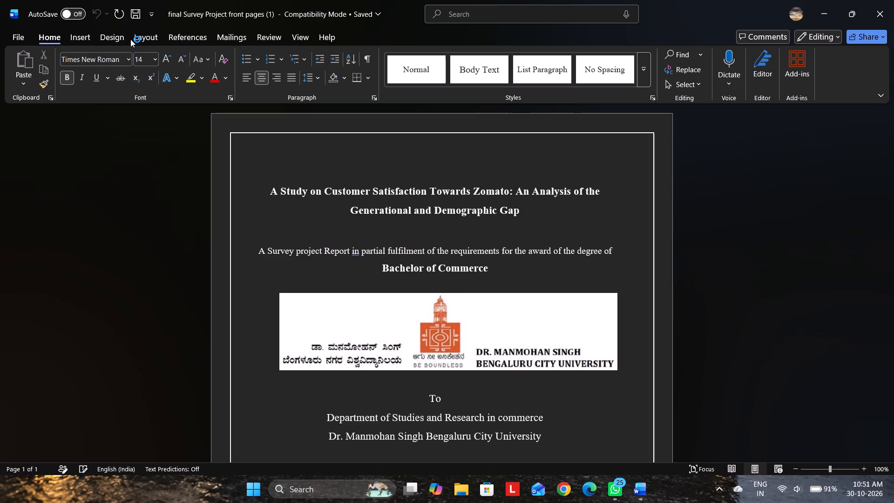
Switch the document page from the dark background to the light background.
left_click(256, 37)
left_click(306, 38)
left_click(215, 65)
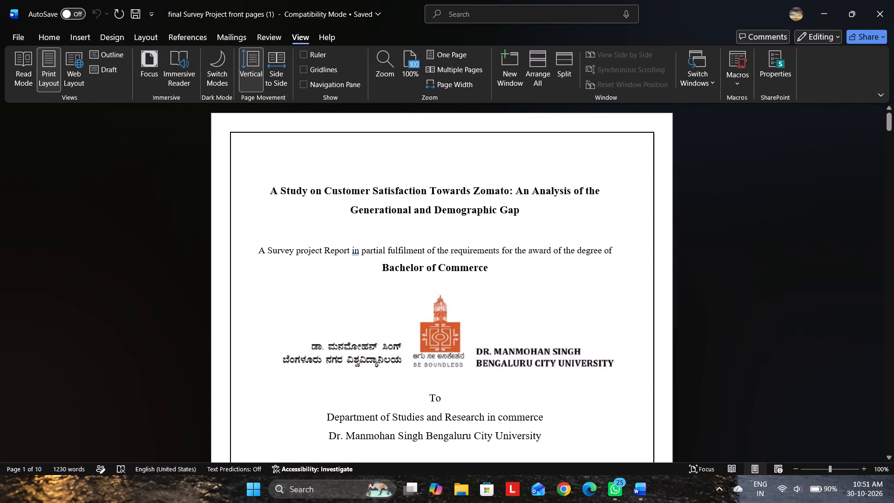
Replace the two-line Zomato project title on the cover page with "A STUDY ON WORK LIFE BALANCE AMOUNG EMPLOYEES".
left_click_drag(530, 211, 251, 189)
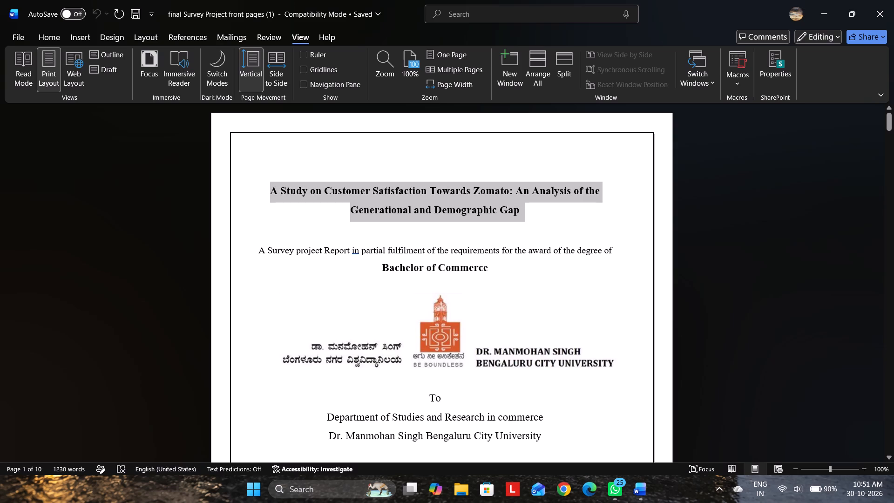
left_click_drag(251, 189, 253, 191)
key("BackSpace")
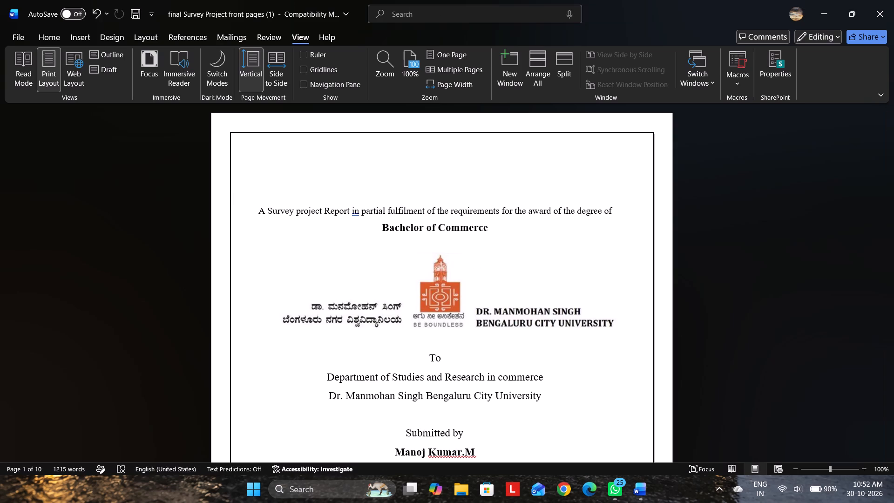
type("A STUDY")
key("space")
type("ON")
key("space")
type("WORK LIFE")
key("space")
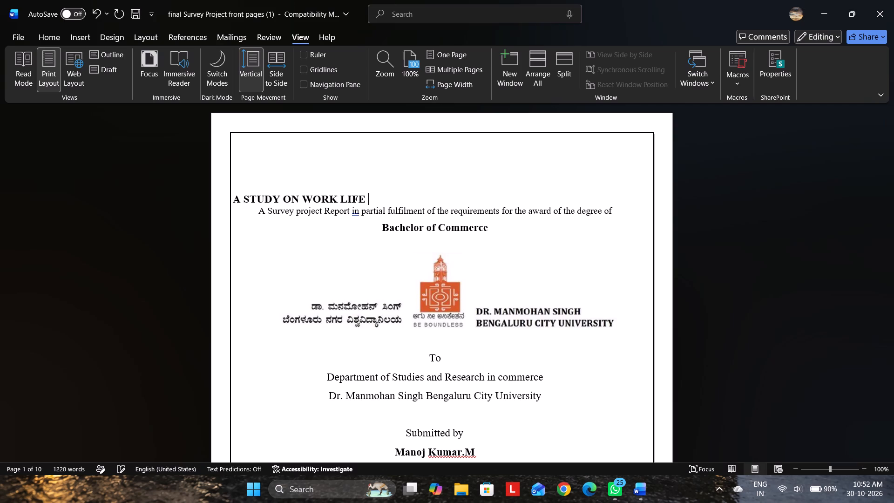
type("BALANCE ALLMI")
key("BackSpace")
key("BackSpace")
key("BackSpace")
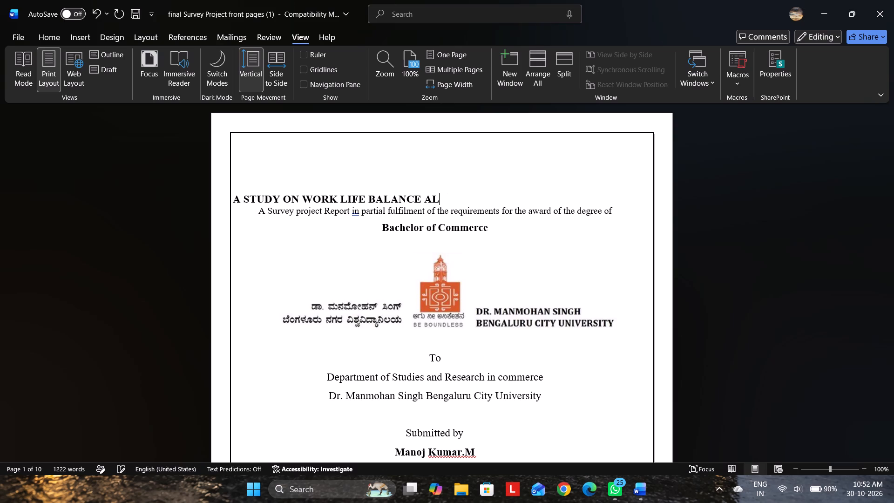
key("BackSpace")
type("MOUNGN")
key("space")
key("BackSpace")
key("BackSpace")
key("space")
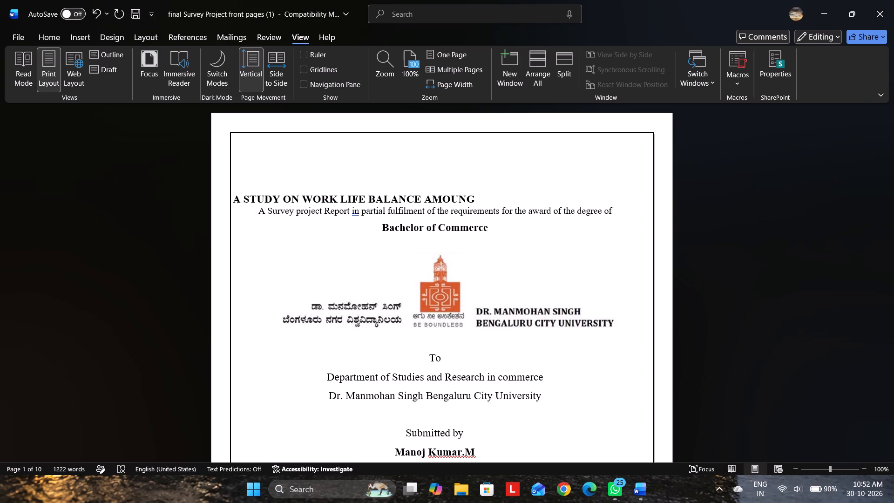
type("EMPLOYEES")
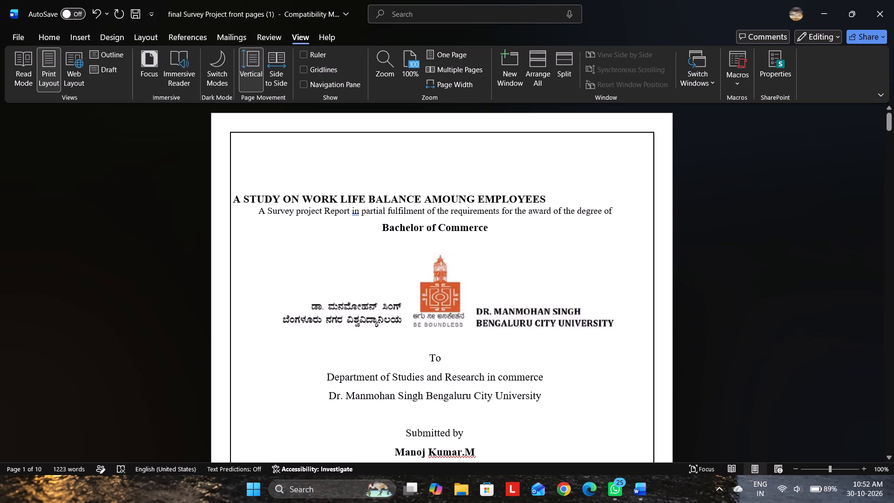
Centre the new project title on the cover page.
left_click_drag(569, 200, 203, 222)
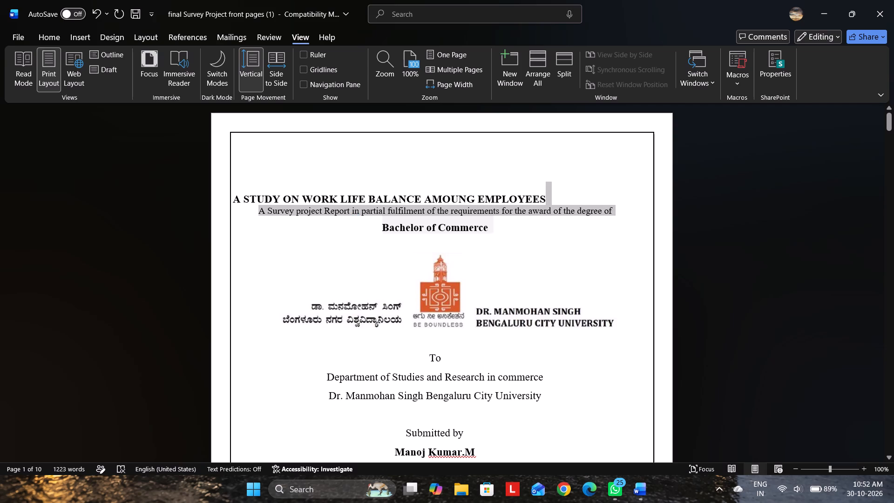
left_click_drag(203, 222, 232, 199)
left_click(44, 32)
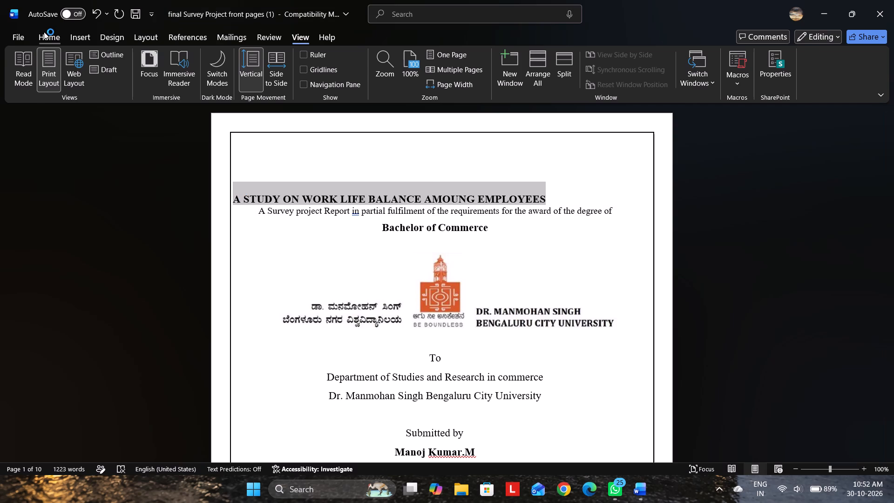
double_click(253, 75)
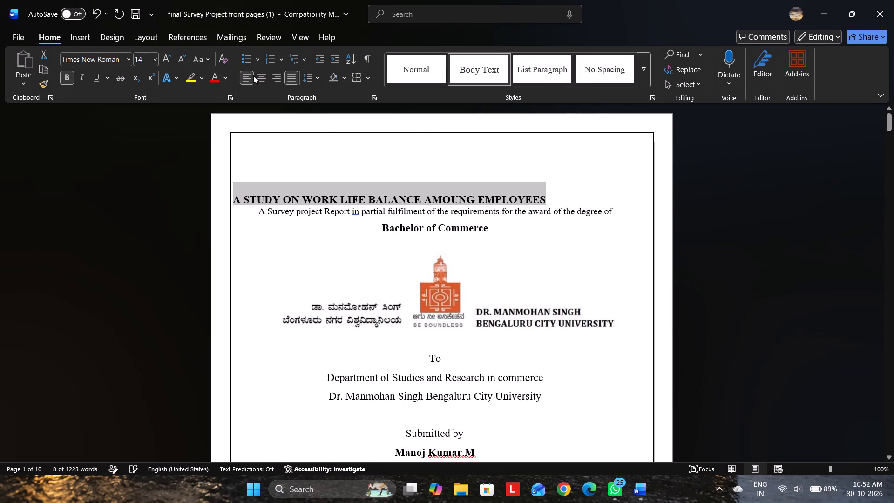
left_click(257, 77)
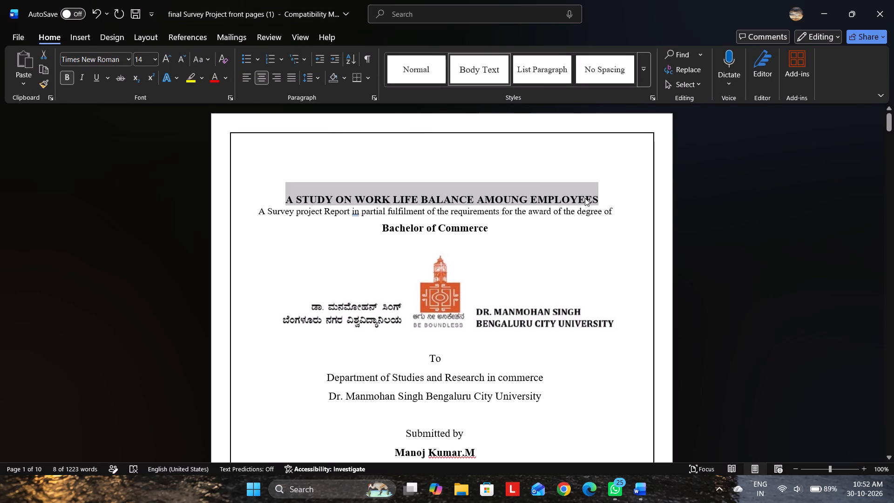
Insert a blank line between the project title and the "A Survey project Report" line.
left_click(600, 193)
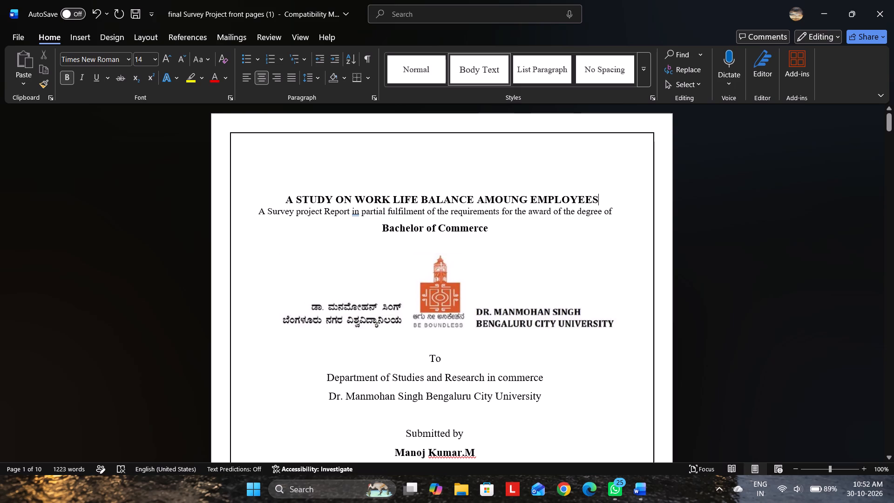
key("Return")
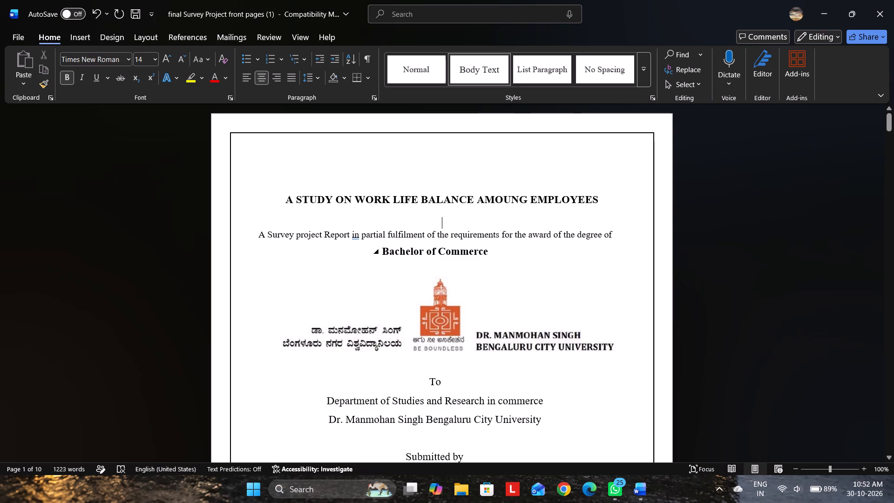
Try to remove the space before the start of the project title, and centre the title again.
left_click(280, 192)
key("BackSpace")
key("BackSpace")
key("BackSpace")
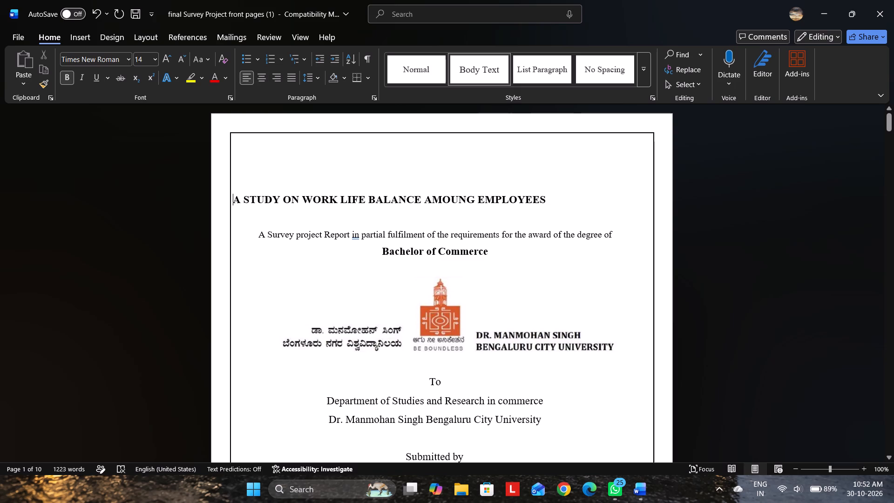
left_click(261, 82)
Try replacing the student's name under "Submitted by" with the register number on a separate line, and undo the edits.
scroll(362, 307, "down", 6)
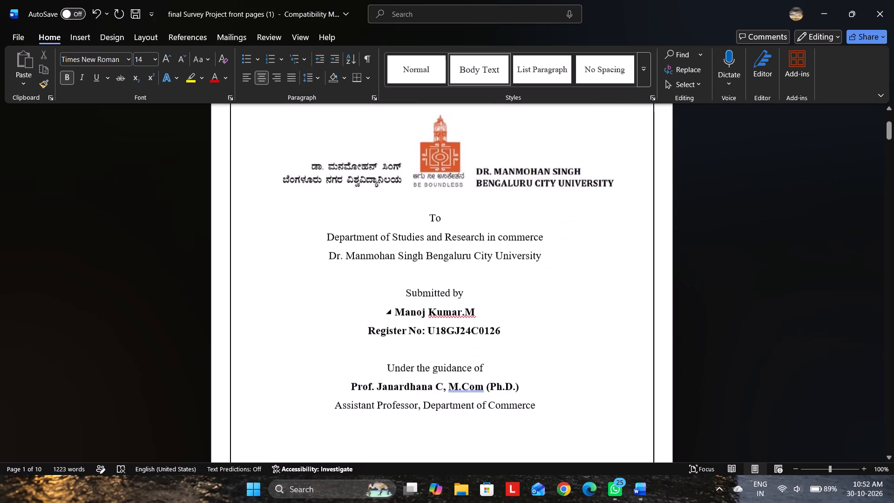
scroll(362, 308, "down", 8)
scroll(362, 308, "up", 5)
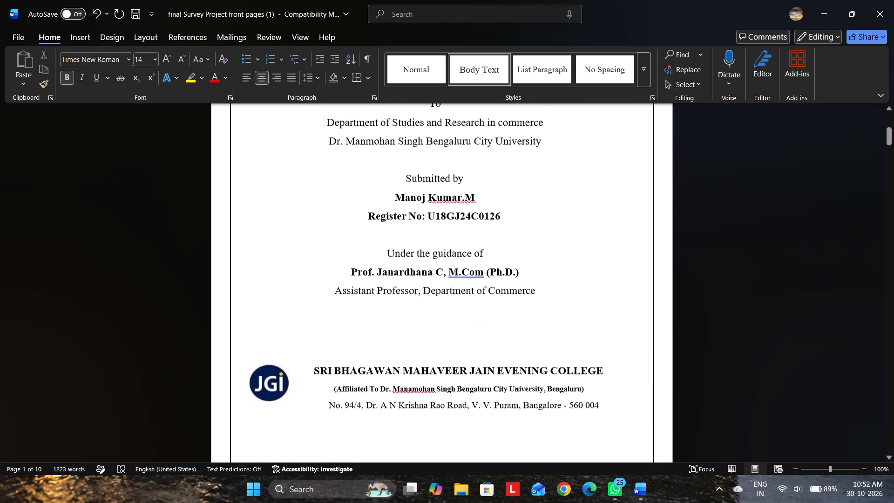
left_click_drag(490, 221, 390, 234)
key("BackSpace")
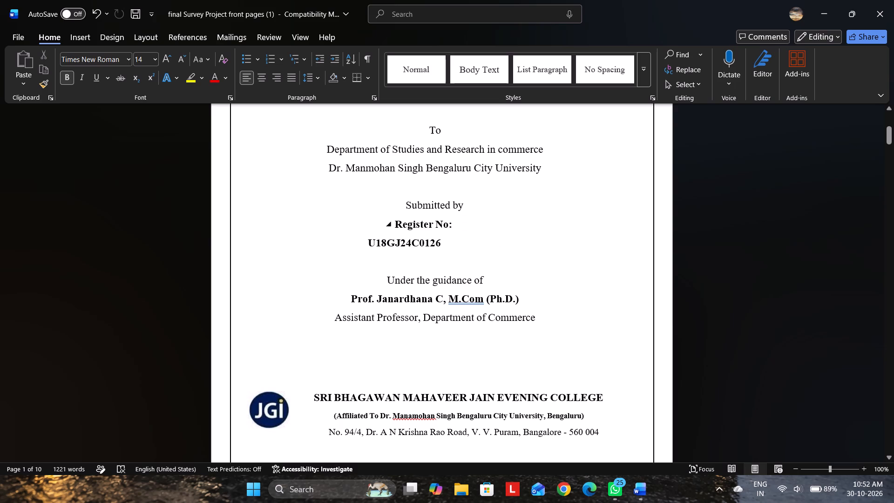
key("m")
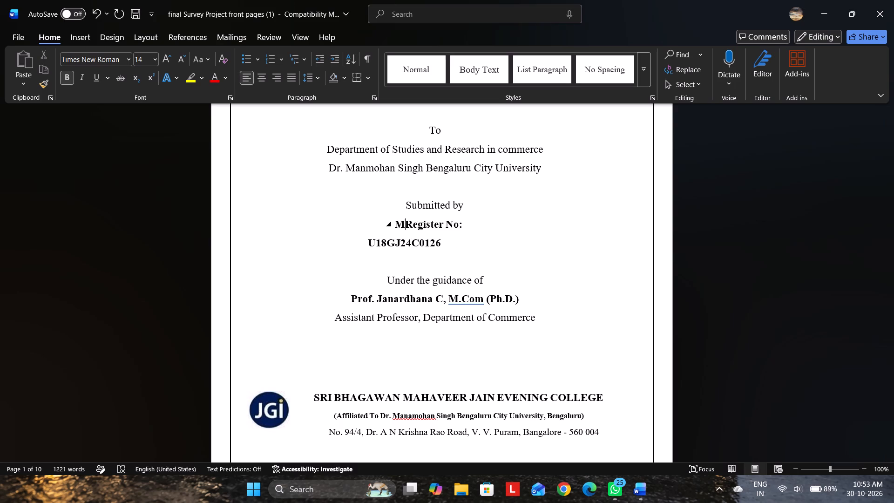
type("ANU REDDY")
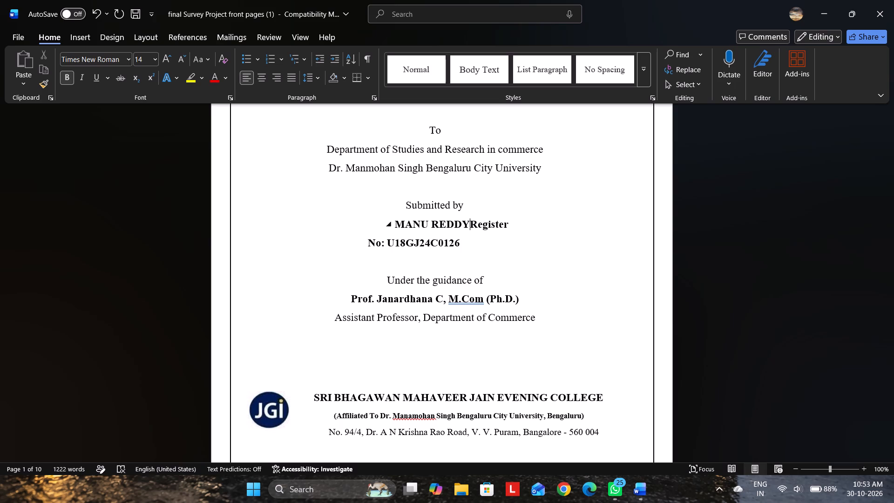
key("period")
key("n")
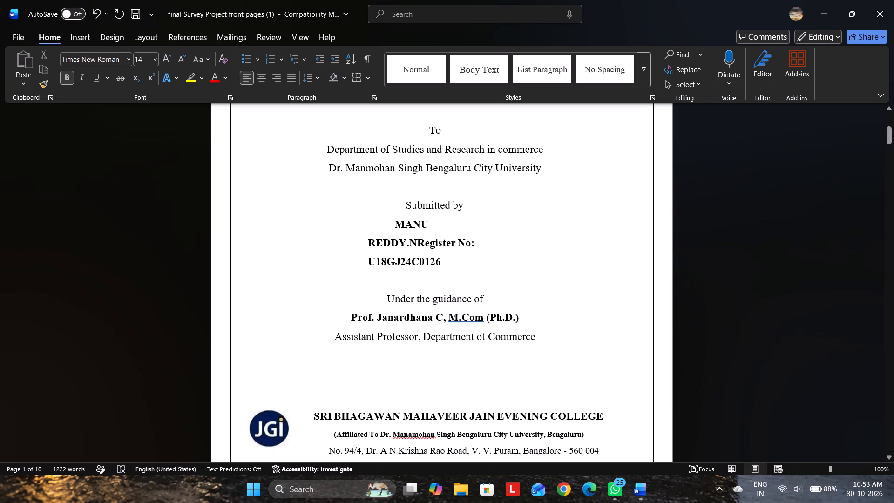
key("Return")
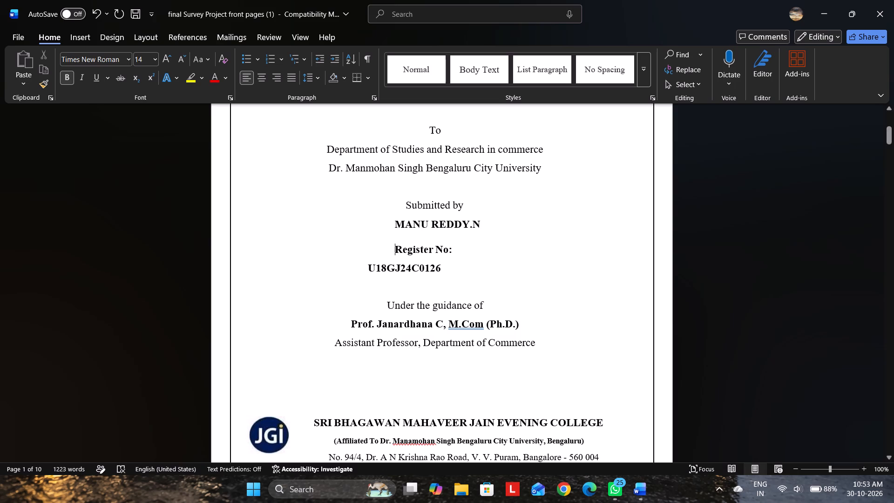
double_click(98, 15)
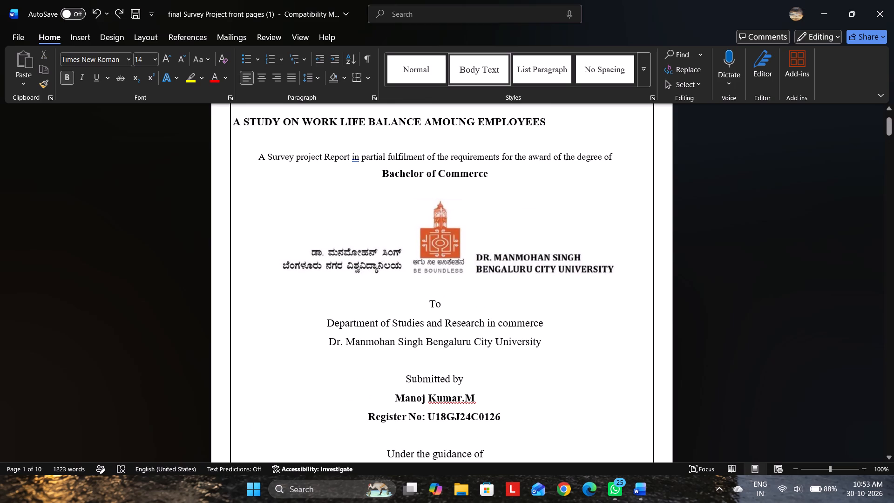
Centre the project title on the cover page again.
left_click(265, 78)
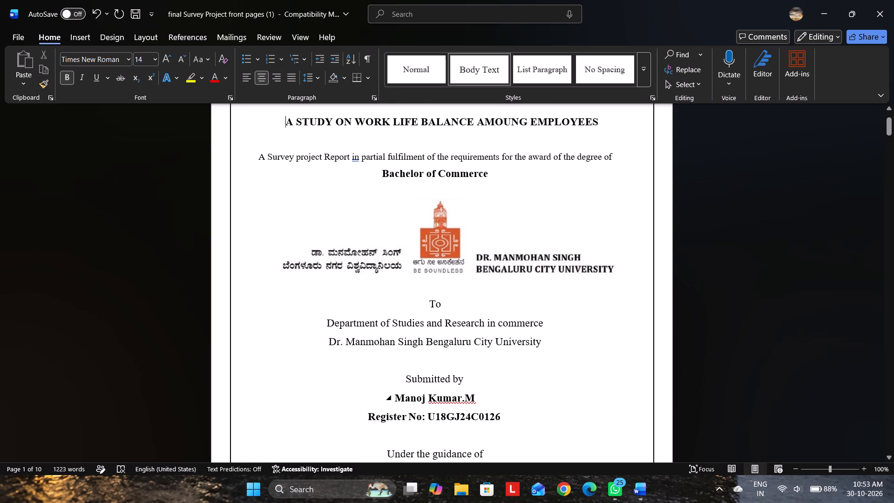
Enter the new student's name and initial in front of the existing name under "Submitted by" on the cover page.
left_click(398, 395)
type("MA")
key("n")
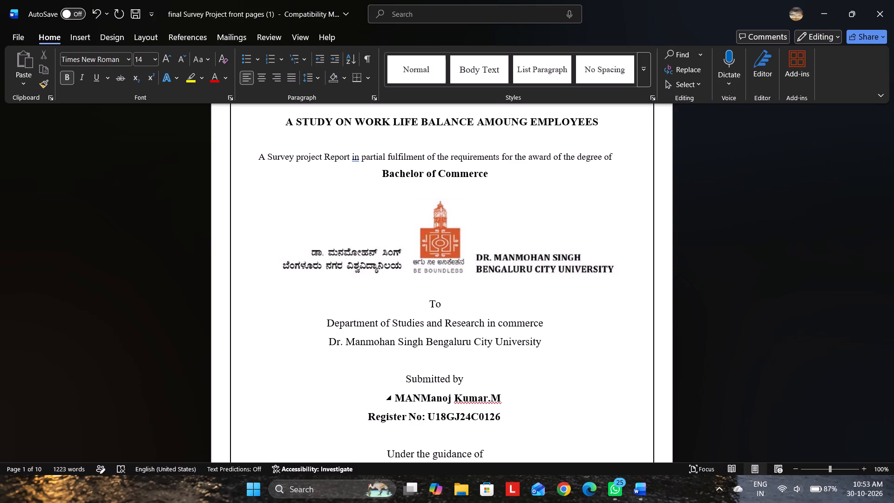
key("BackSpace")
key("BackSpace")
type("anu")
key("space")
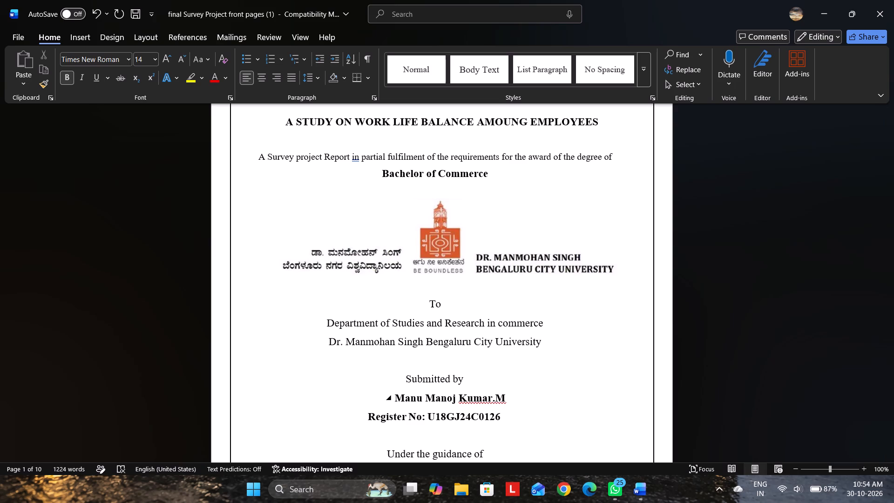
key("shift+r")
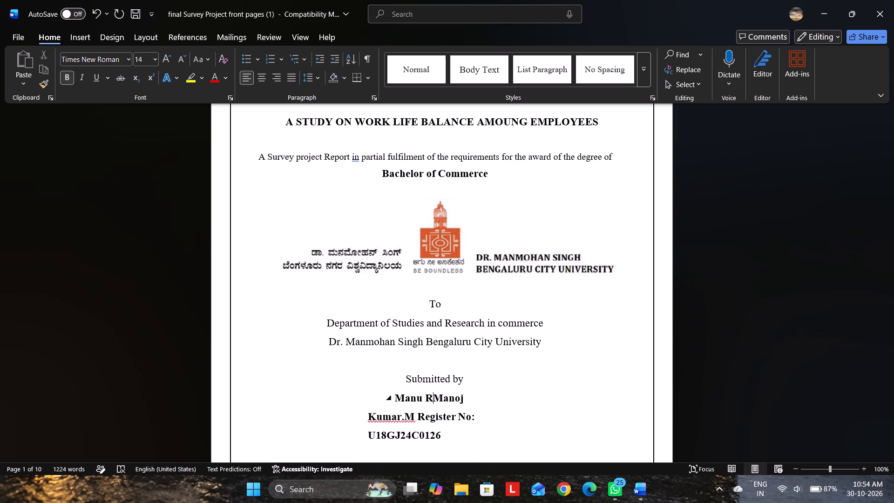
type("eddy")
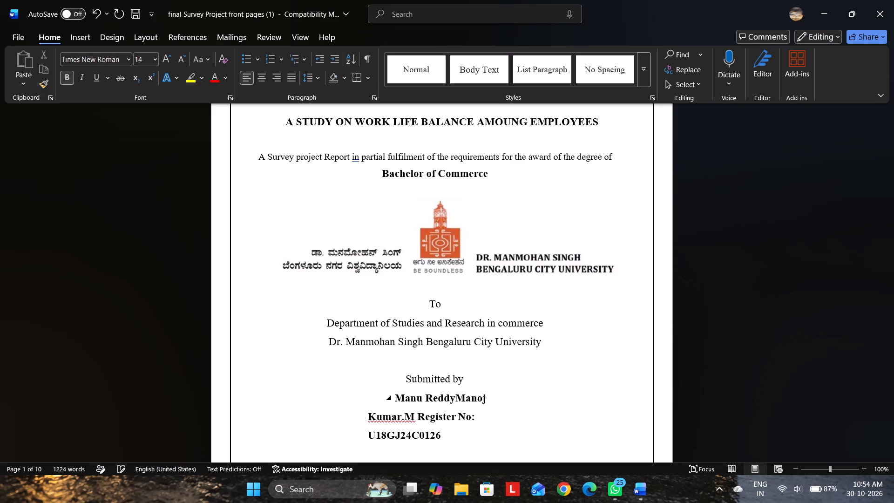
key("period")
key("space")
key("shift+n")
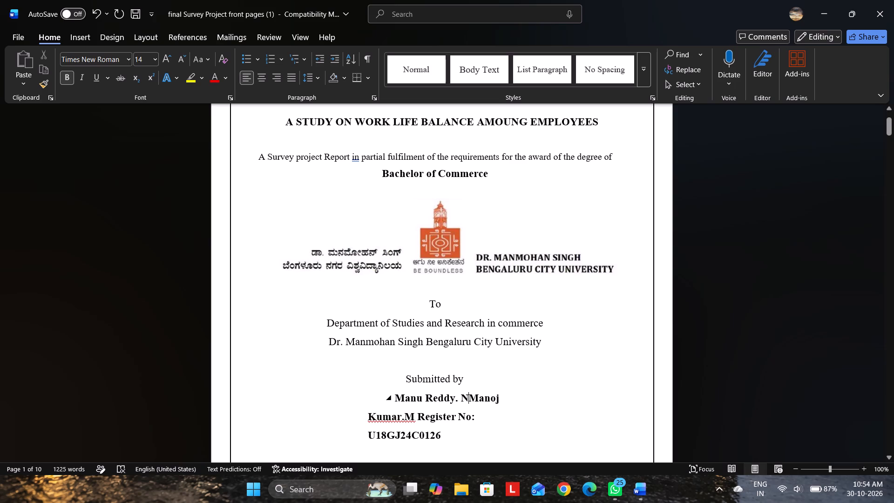
Delete the previous student's name left between the new name and the register number on the cover page.
left_click(417, 422)
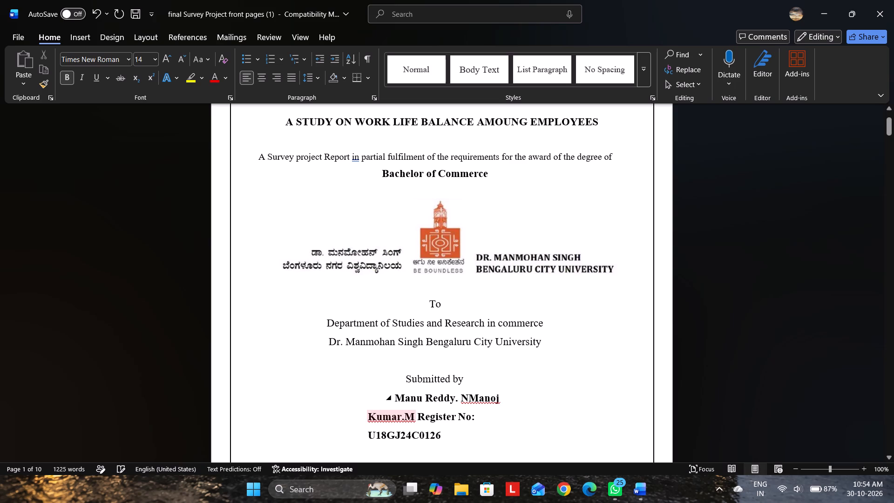
key("BackSpace")
key("BackSpace")
key("BackSpace")
key("BackSpace")
key("BackSpace")
key("BackSpace")
key("BackSpace")
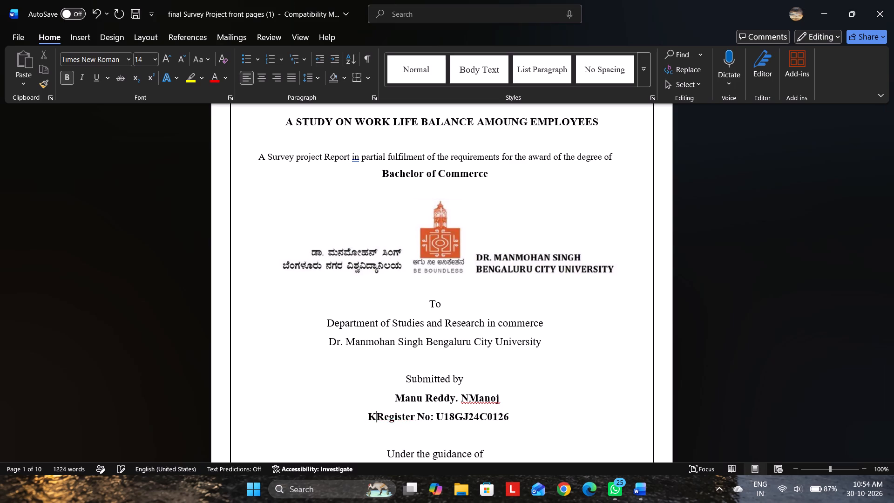
key("BackSpace")
left_click(535, 402)
key("BackSpace")
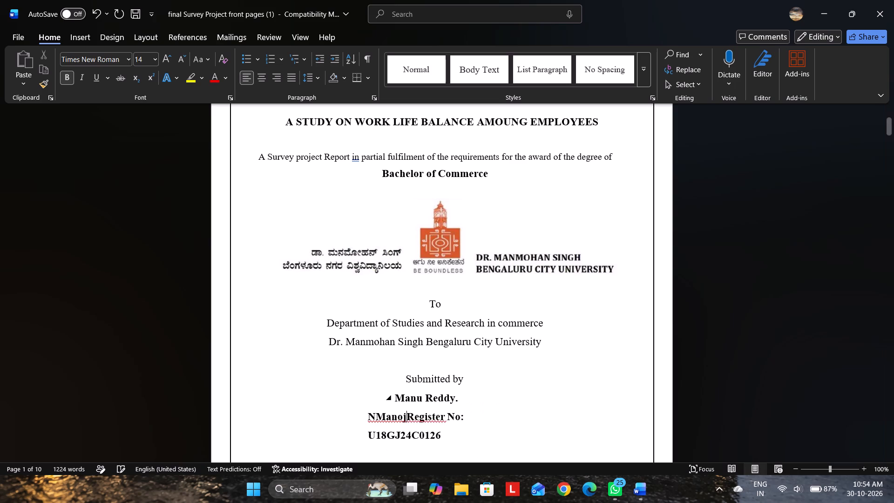
key("BackSpace")
key("BackSpace")
key("BackSpace")
key("BackSpace")
key("BackSpace")
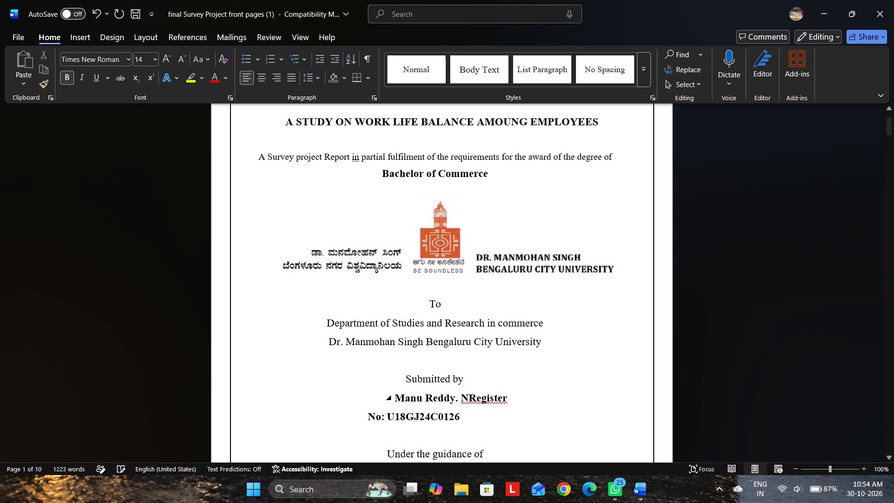
Put the register number on its own line below the student's name and remove that line's extra indent.
key("Return")
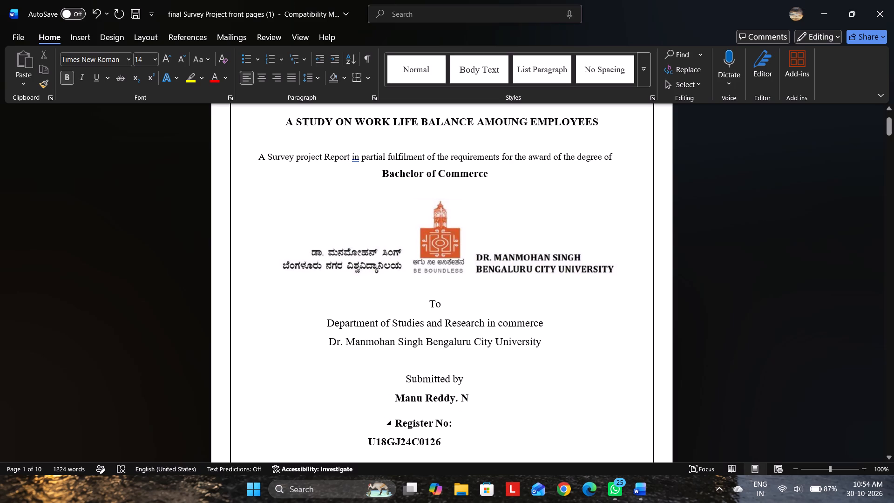
key("BackSpace")
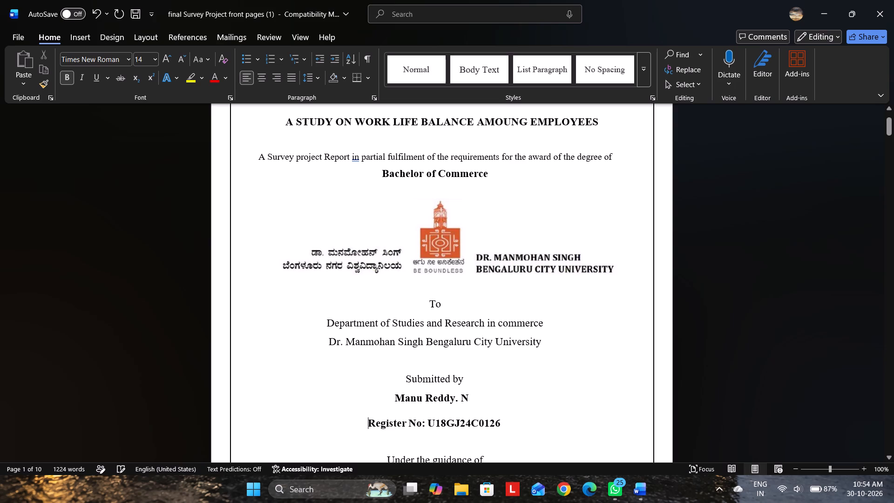
Change the last digit of the register number on the cover page to 8.
left_click(513, 420)
key("BackSpace")
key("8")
Replace the student's name under Student's Details on the Evaluation Summary page with the new student's name, keeping Reg.No on its own line.
scroll(511, 420, "down", 1)
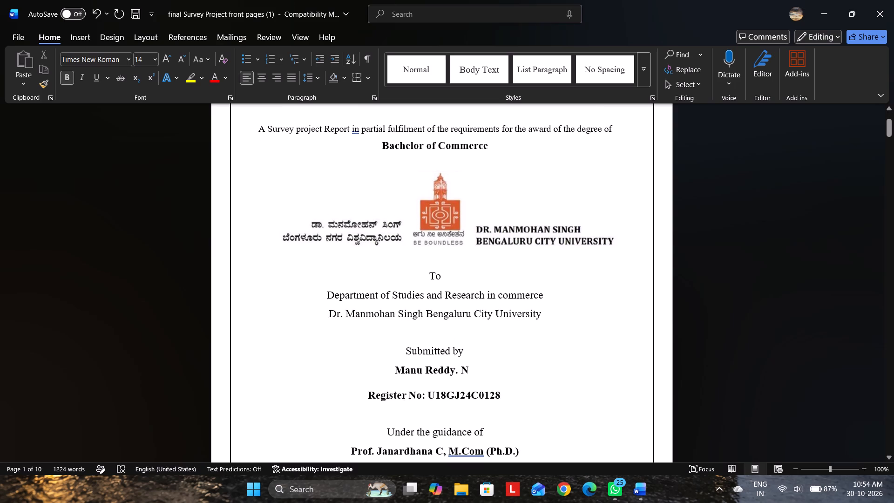
scroll(508, 420, "down", 6)
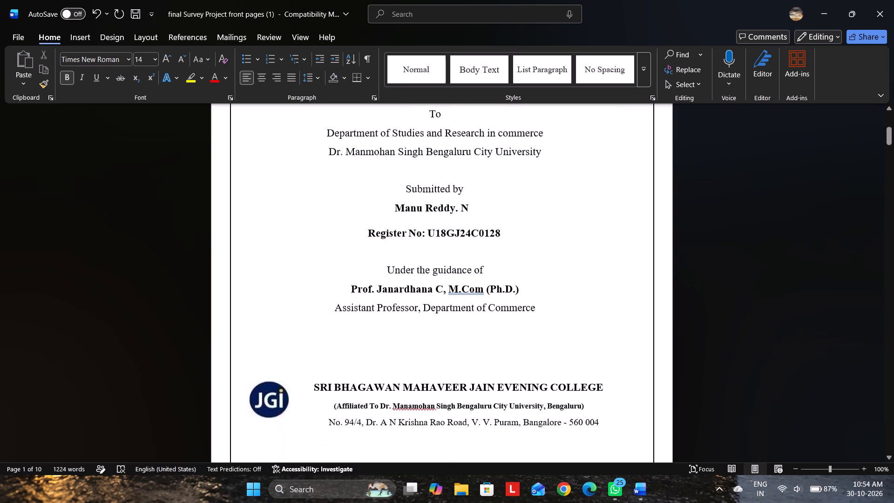
scroll(508, 420, "down", 8)
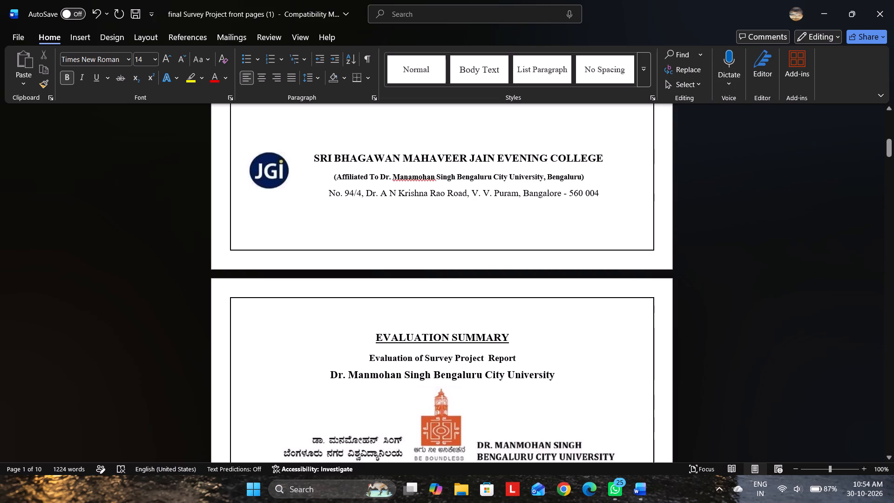
scroll(508, 419, "down", 5)
left_click(360, 374)
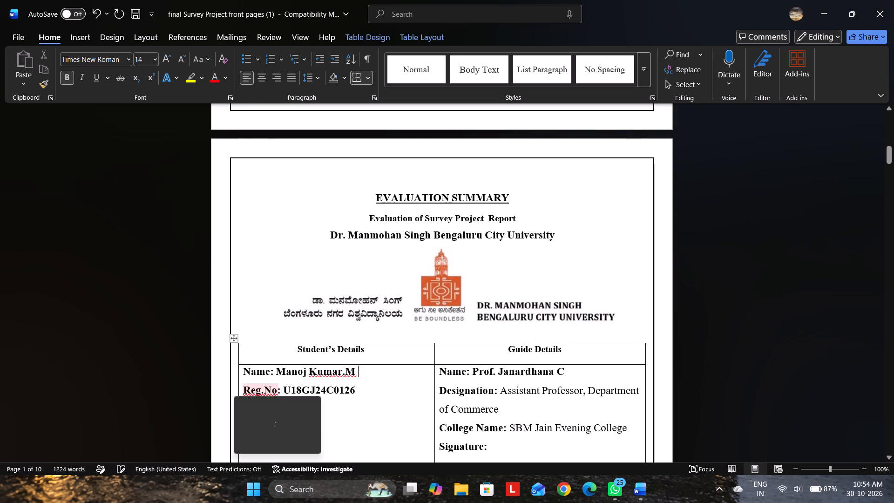
key("BackSpace")
key("BackSpace")
key("BackSpace")
key("BackSpace")
key("BackSpace")
key("BackSpace")
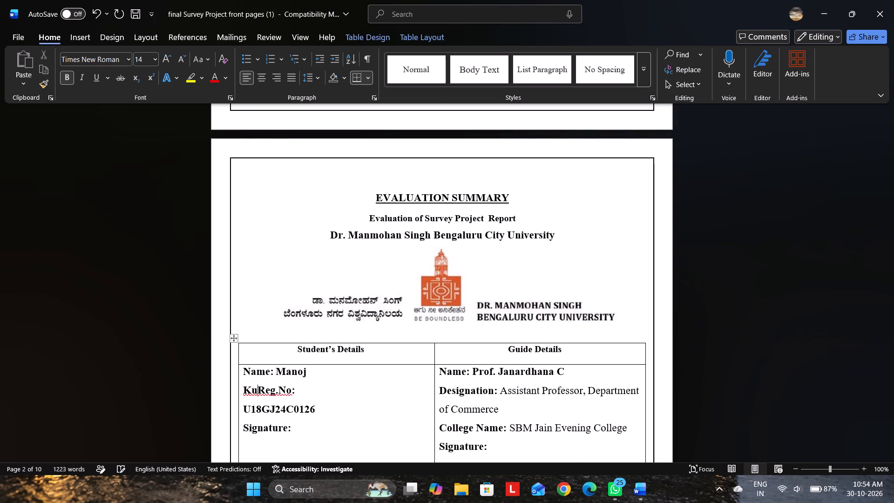
key("BackSpace")
key("BackSpace")
key("BackSpace")
key("BackSpace")
key("BackSpace")
key("BackSpace")
key("BackSpace")
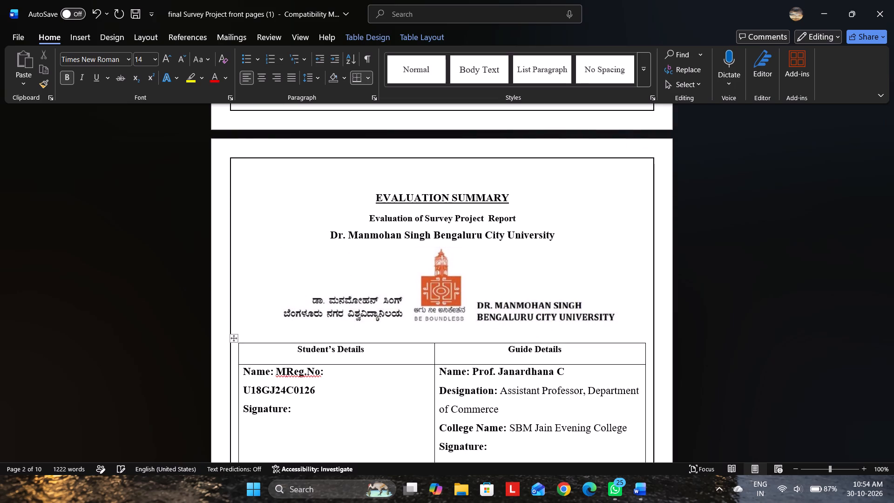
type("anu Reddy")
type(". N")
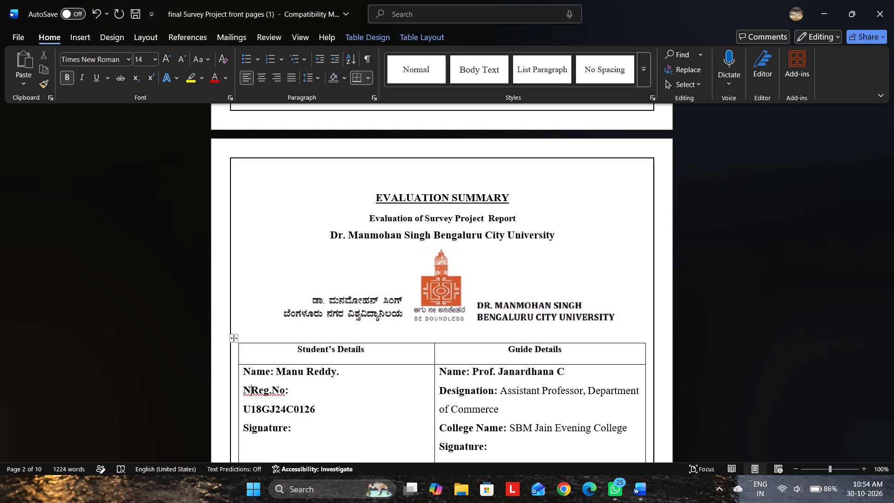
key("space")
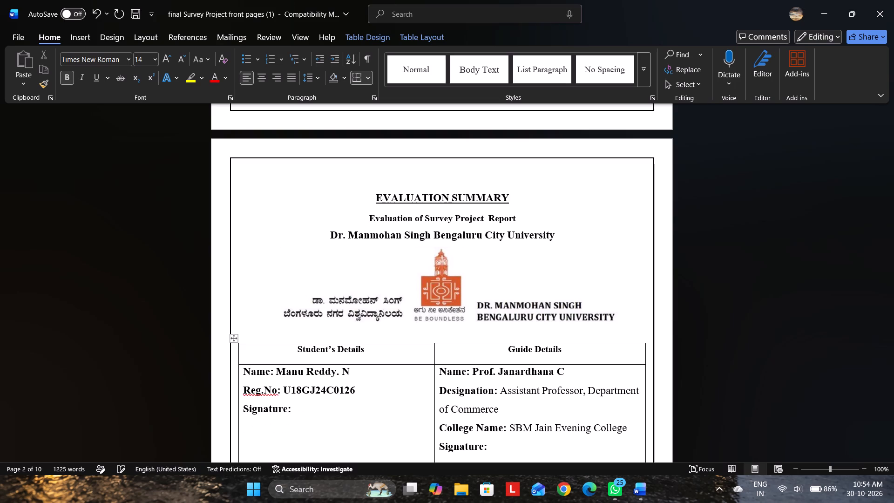
Change the last digit of the student's Reg.No in the Evaluation Summary table to 8.
left_click(368, 398)
key("BackSpace")
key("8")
Replace the student's name in the first sentence of the Certificate from the Guide with the new student's name and initial.
scroll(480, 402, "down", 1)
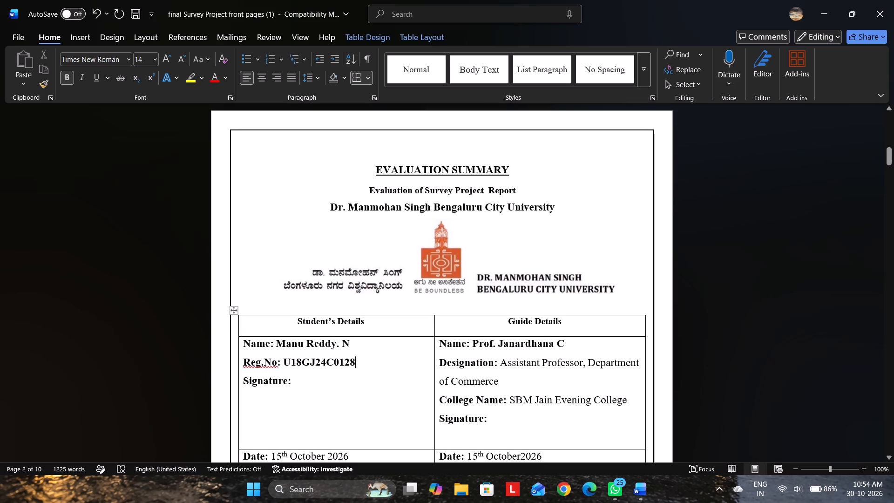
scroll(412, 434, "down", 3)
scroll(439, 374, "down", 8)
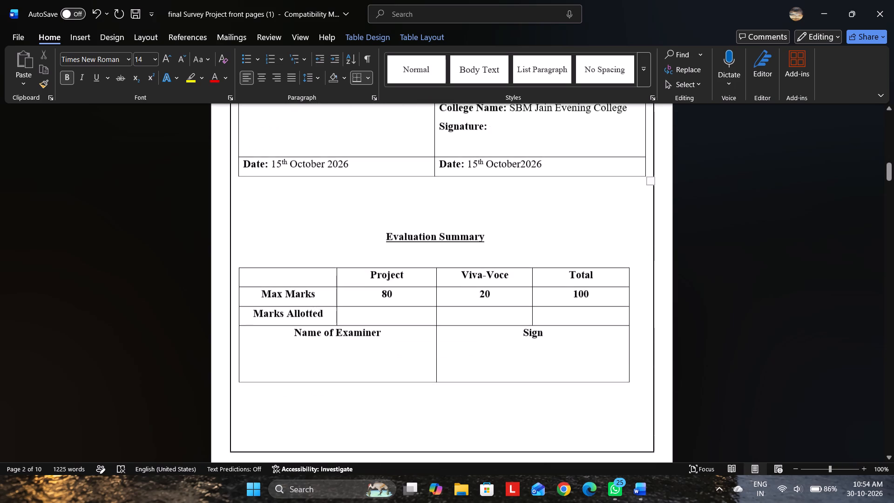
scroll(365, 342, "down", 10)
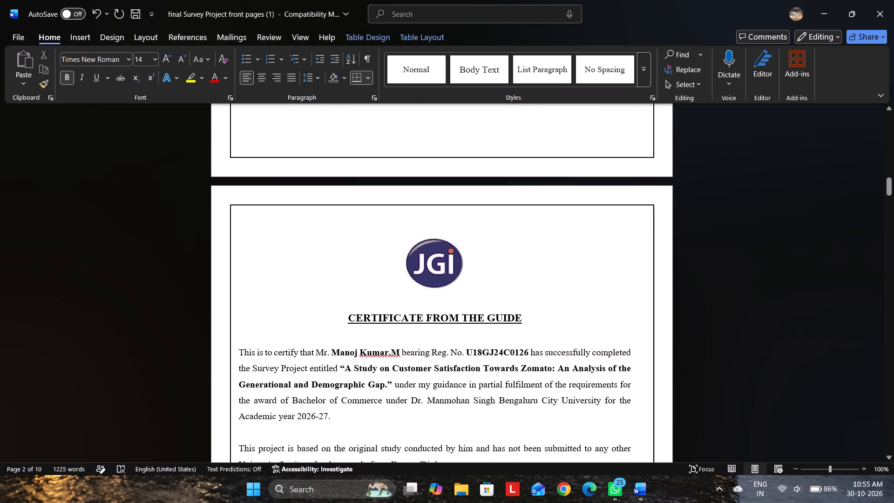
left_click(398, 352)
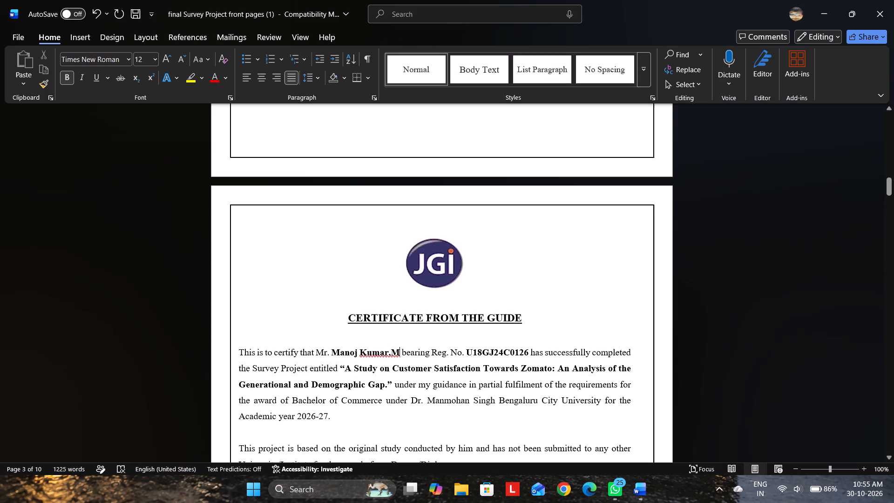
key("BackSpace")
key("BackSpace")
key("BackSpace")
key("BackSpace")
key("BackSpace")
key("BackSpace")
key("BackSpace")
key("BackSpace")
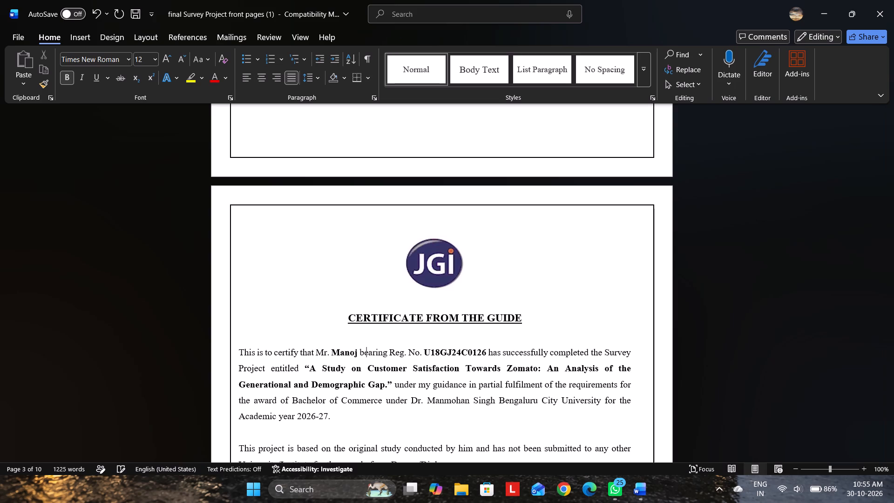
key("BackSpace")
key("BackSpace")
key("BackSpace")
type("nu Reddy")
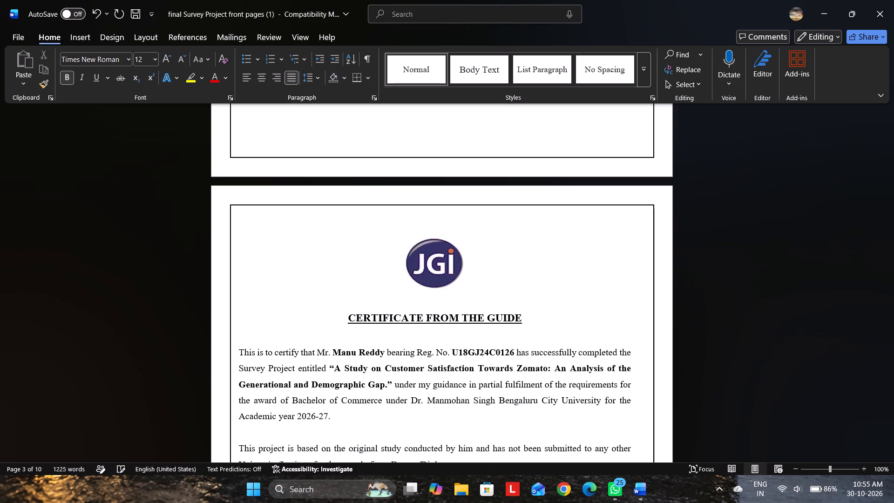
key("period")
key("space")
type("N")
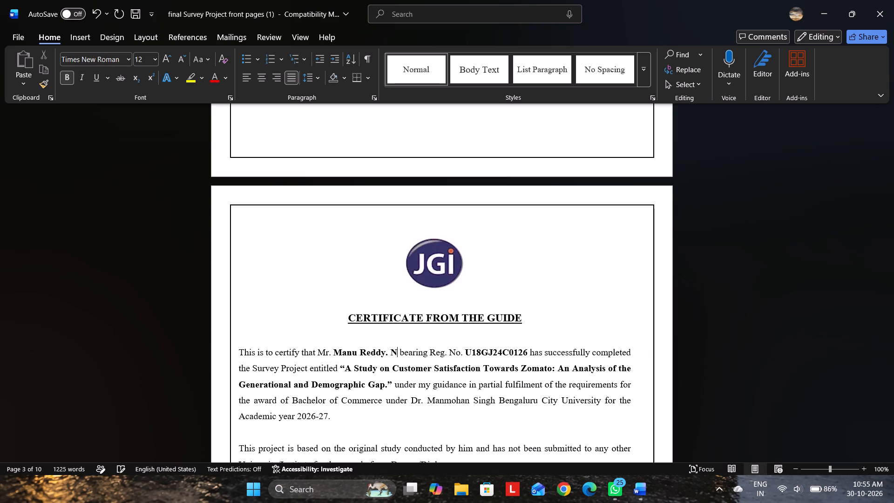
Change the last digit of the Reg. No. in the Certificate from the Guide to 8.
left_click(528, 356)
key("BackSpace")
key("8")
Replace the project title in the Certificate from the Guide with the words "A STUDY", keeping the opening quotation mark.
left_click_drag(393, 384, 342, 369)
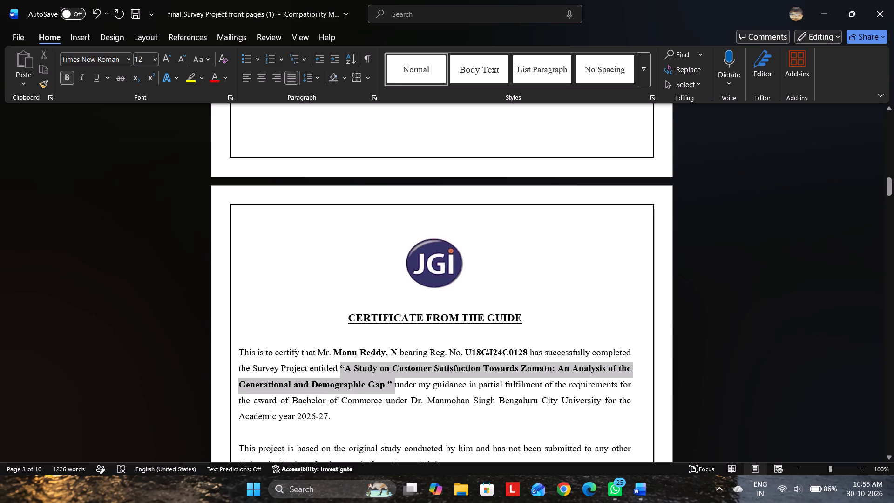
left_click_drag(342, 369, 340, 368)
left_click_drag(340, 368, 345, 368)
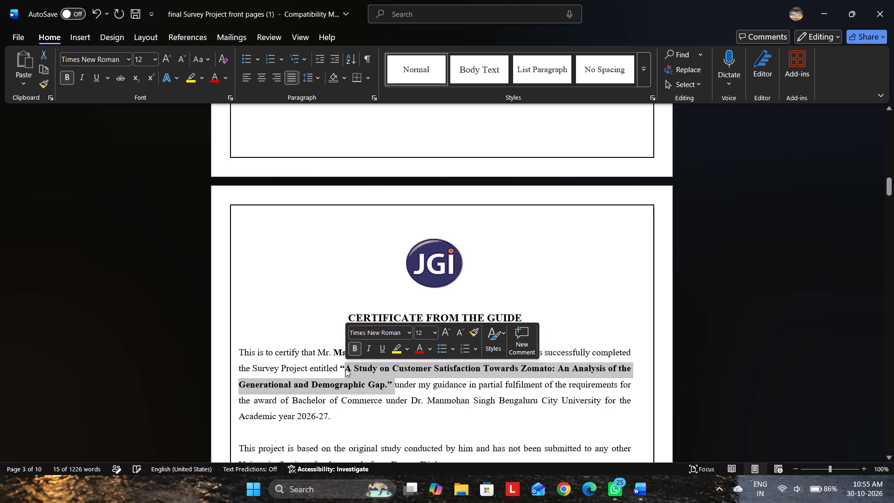
key("BackSpace")
scroll(345, 369, "left", 1)
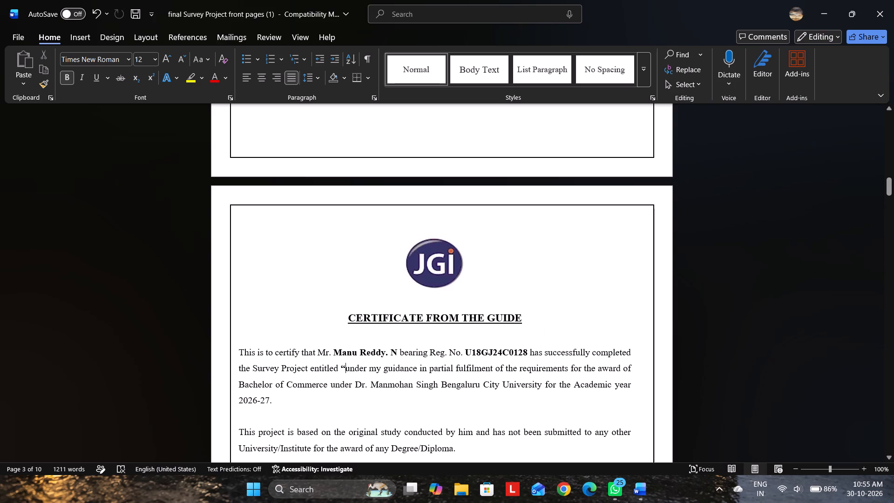
scroll(345, 369, "left", 1)
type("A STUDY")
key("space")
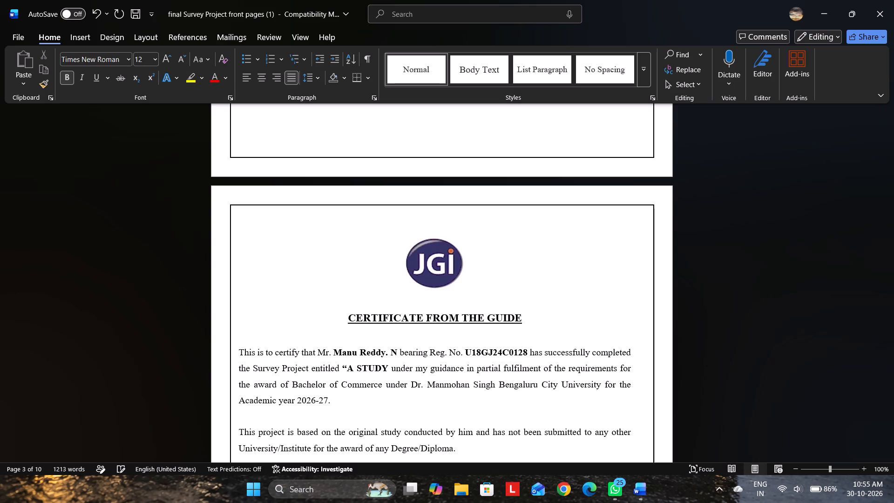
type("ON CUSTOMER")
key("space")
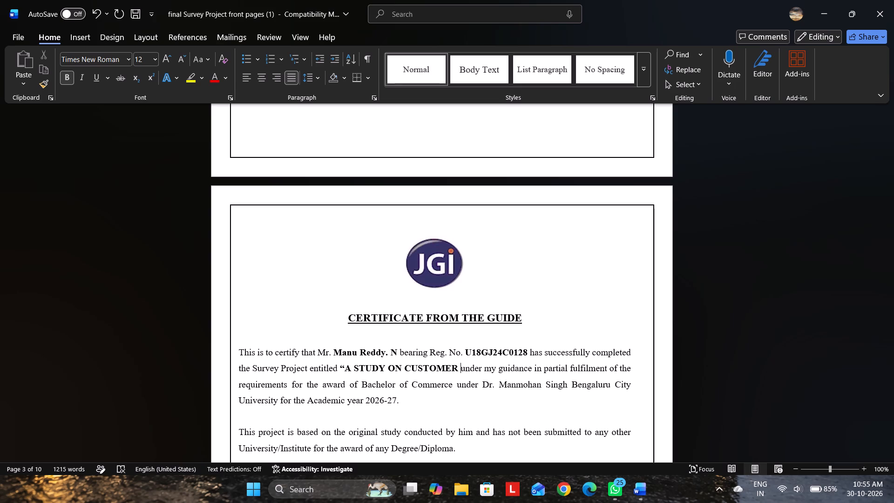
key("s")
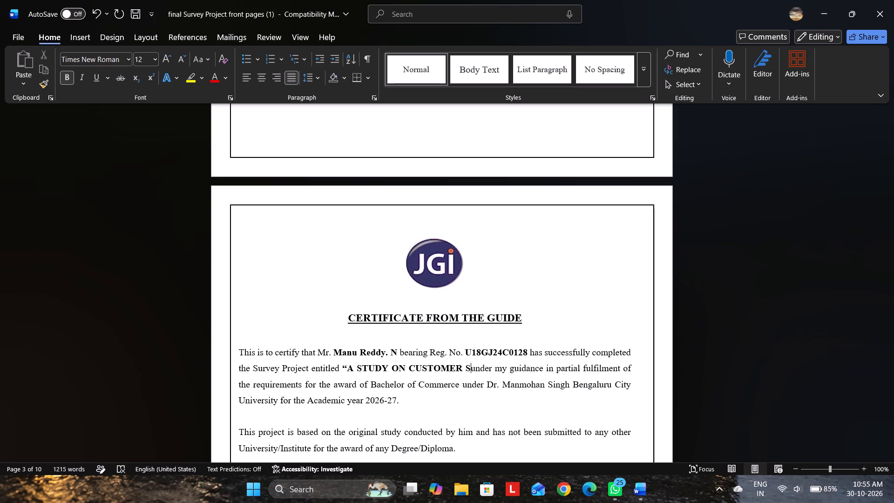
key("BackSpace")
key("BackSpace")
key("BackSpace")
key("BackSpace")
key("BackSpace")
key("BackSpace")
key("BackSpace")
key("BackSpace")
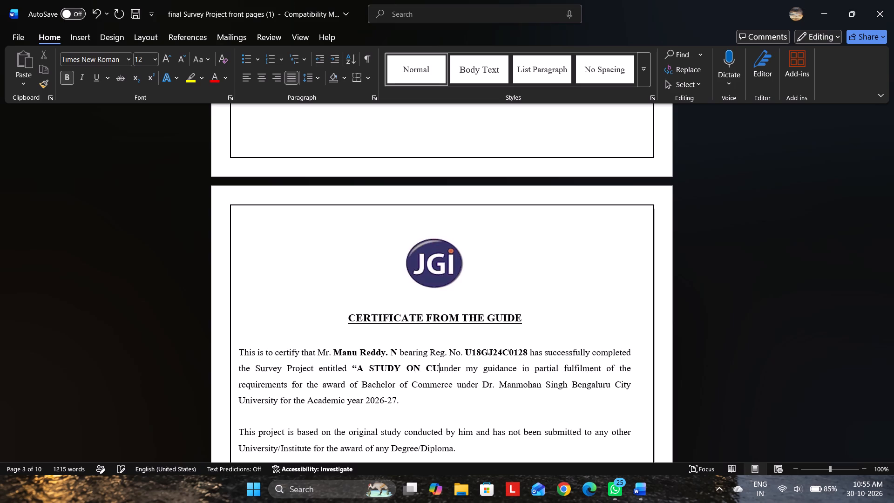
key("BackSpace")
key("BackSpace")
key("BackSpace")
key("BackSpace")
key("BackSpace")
Change the capitalised STUDY to "Study" and complete the certificate's project title as “A Study on work life balance among employees”.
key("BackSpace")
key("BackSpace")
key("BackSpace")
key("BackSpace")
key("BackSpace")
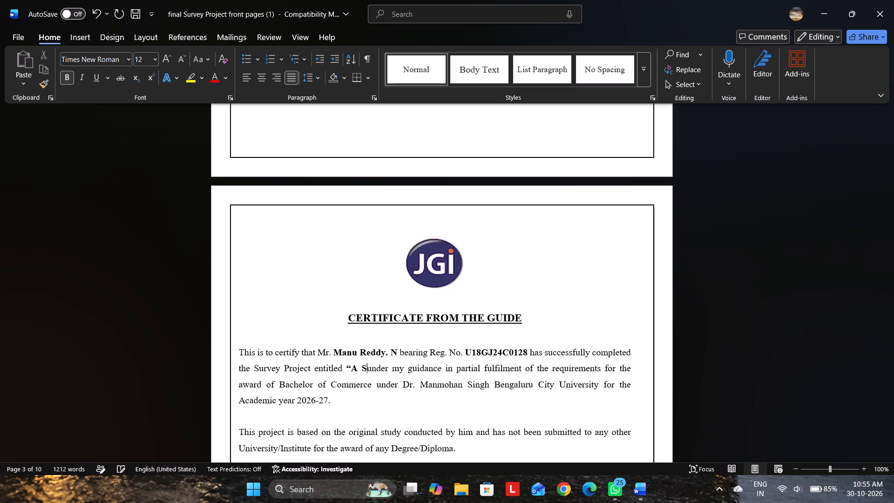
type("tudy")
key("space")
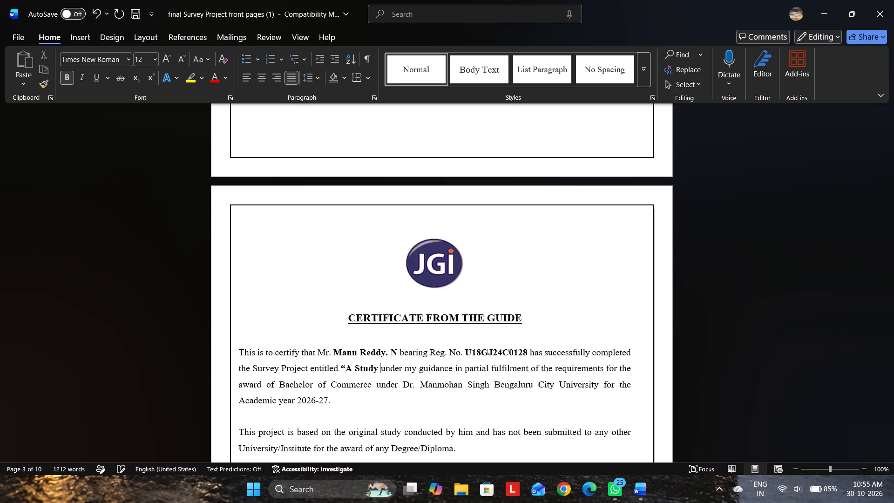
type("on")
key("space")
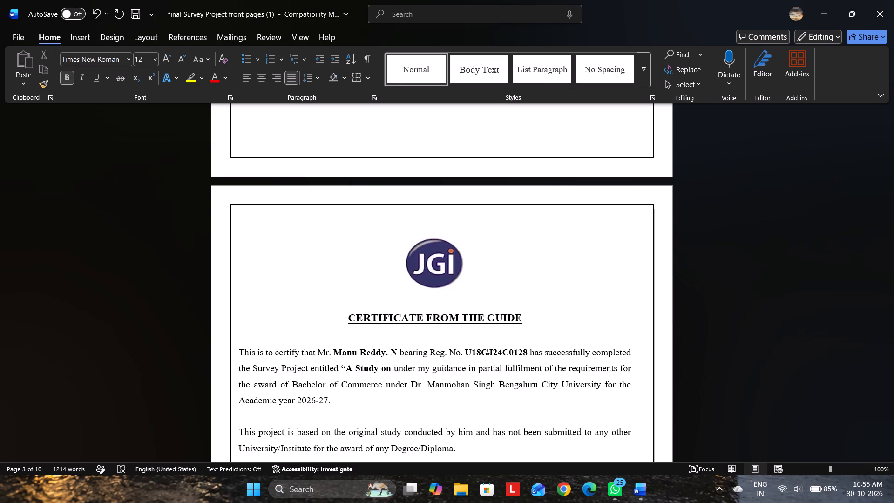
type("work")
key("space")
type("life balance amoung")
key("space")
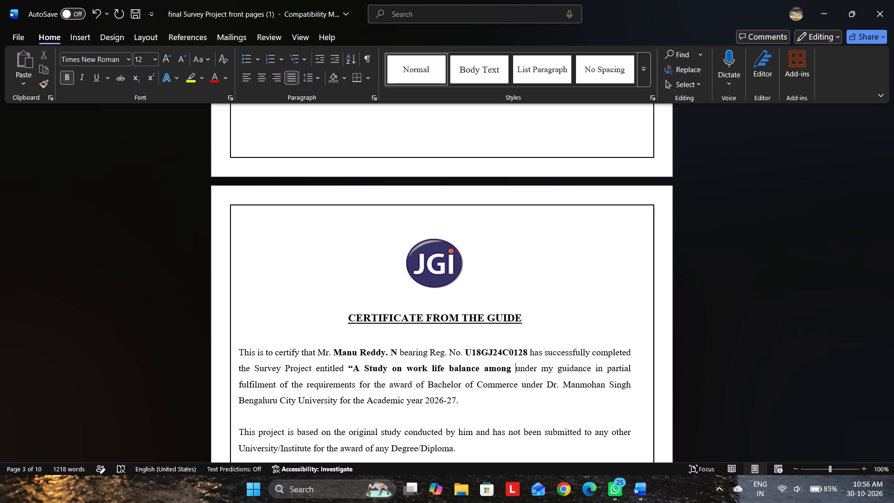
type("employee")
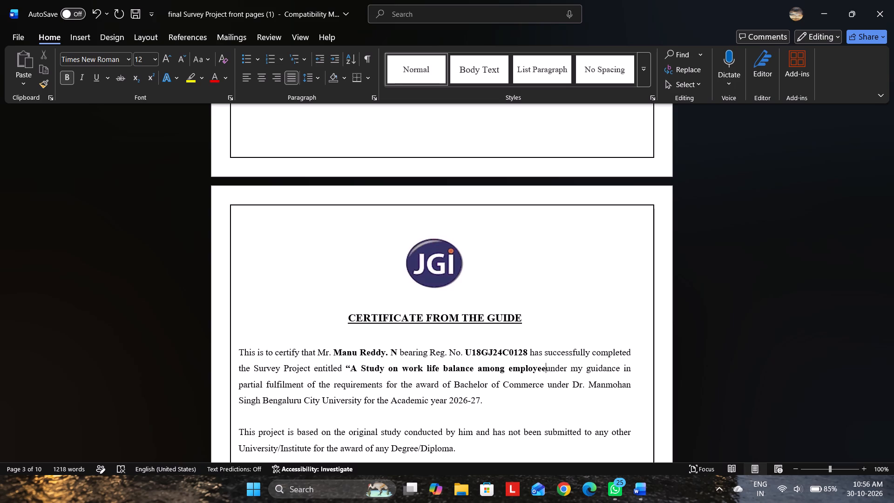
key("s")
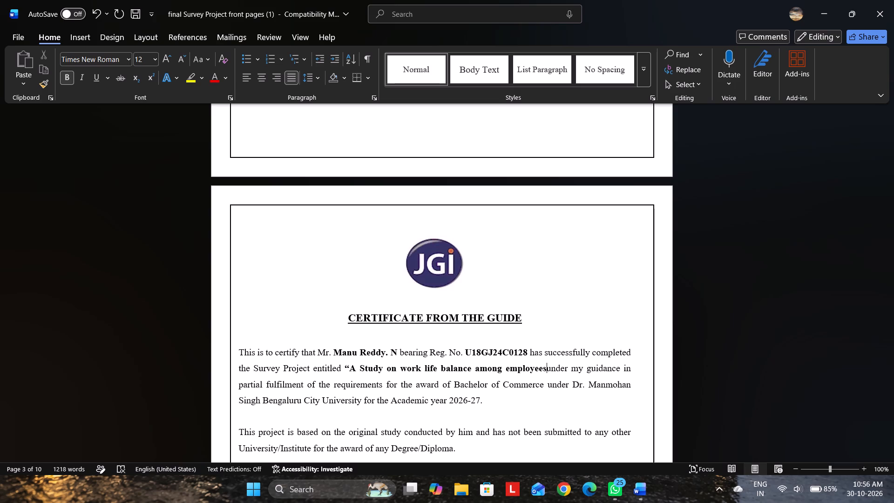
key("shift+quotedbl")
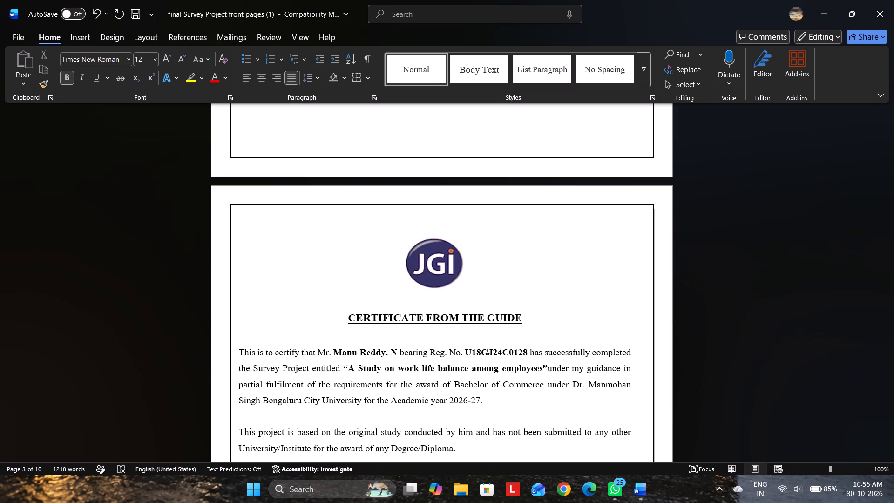
Review the student's details in the Certificate from the Guide and on the Evaluation Summary page.
scroll(400, 368, "down", 7)
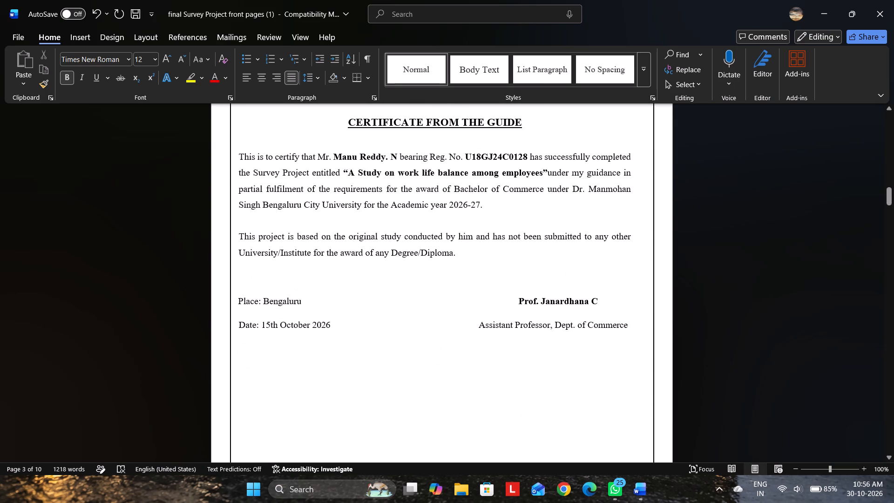
scroll(400, 368, "up", 4)
scroll(400, 368, "up", 20)
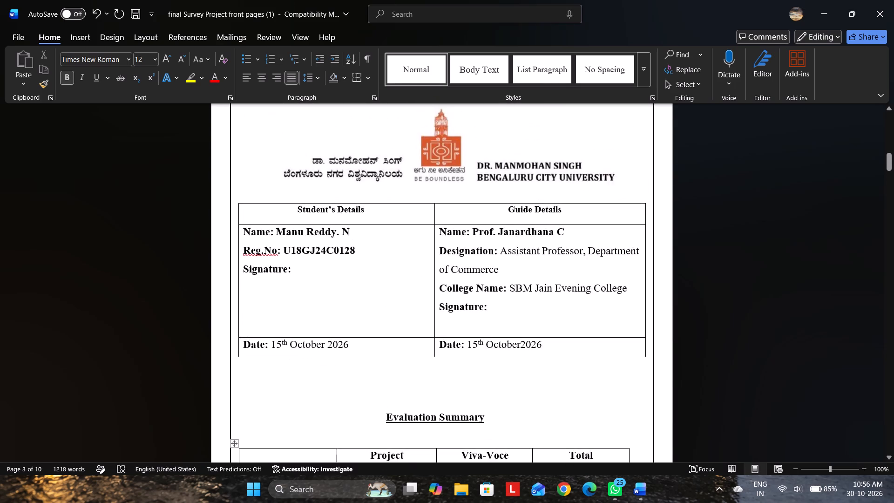
scroll(400, 368, "up", 3)
scroll(400, 368, "down", 17)
scroll(400, 368, "down", 7)
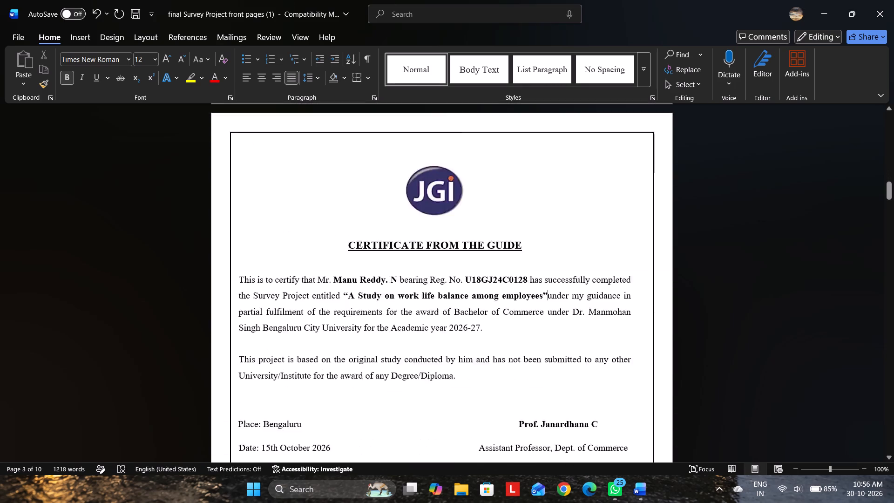
scroll(400, 368, "down", 4)
scroll(400, 368, "up", 20)
scroll(400, 368, "up", 1)
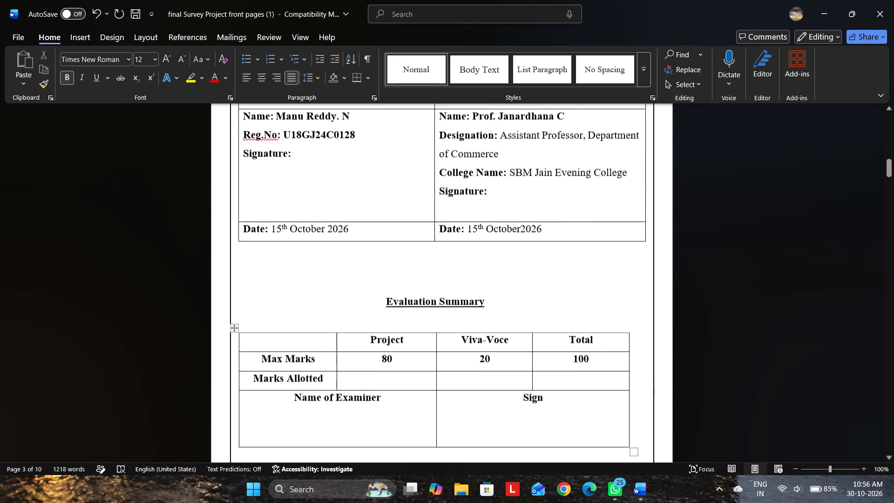
scroll(400, 367, "up", 3)
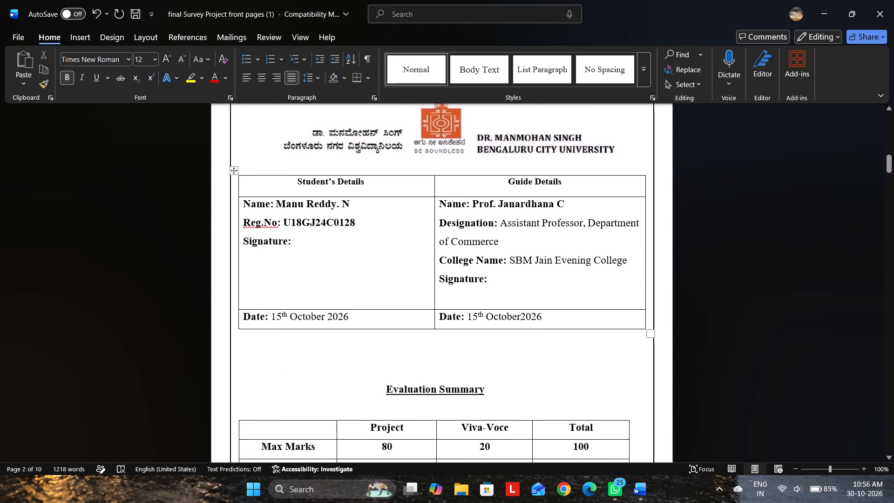
left_click(307, 205)
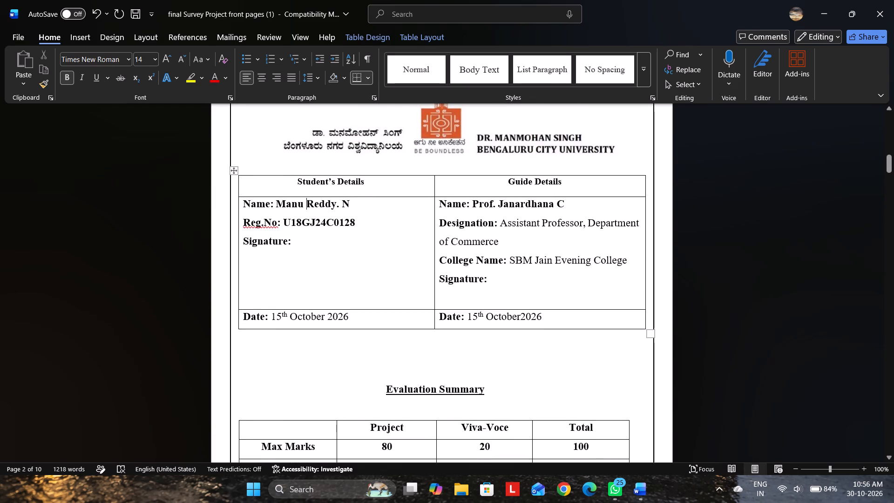
scroll(369, 216, "down", 5)
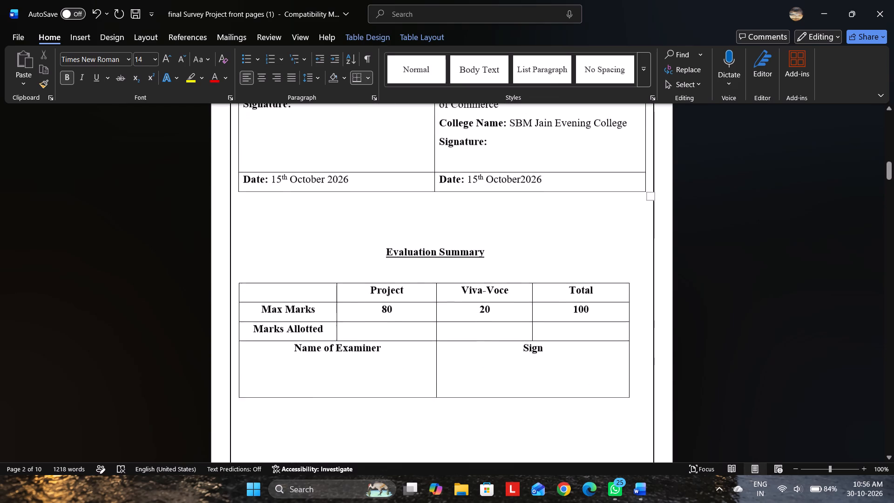
Rewrite the student's name under Submitted by on the cover page as one word, moving the initial N to the front.
scroll(368, 216, "up", 17)
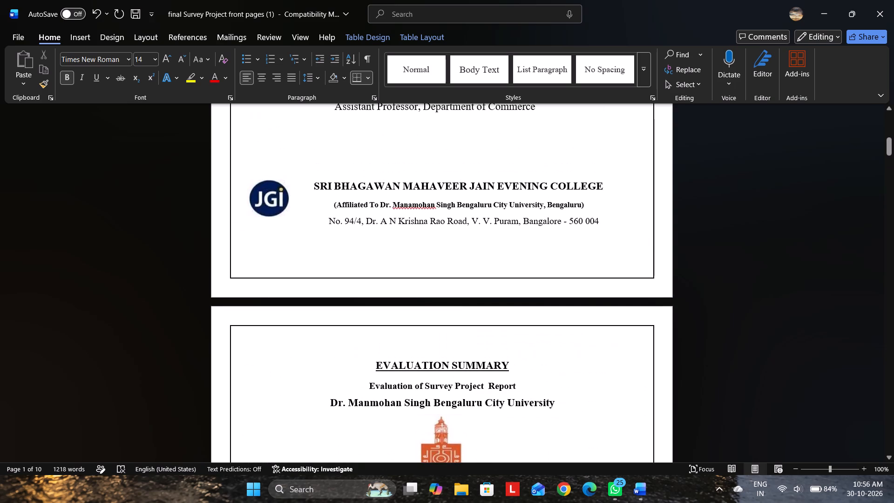
scroll(379, 205, "up", 7)
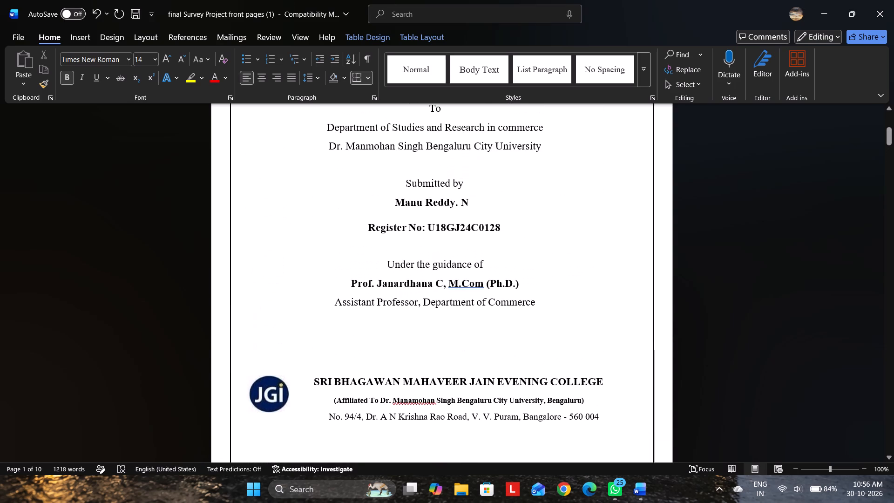
left_click(433, 200)
key("BackSpace")
key("BackSpace")
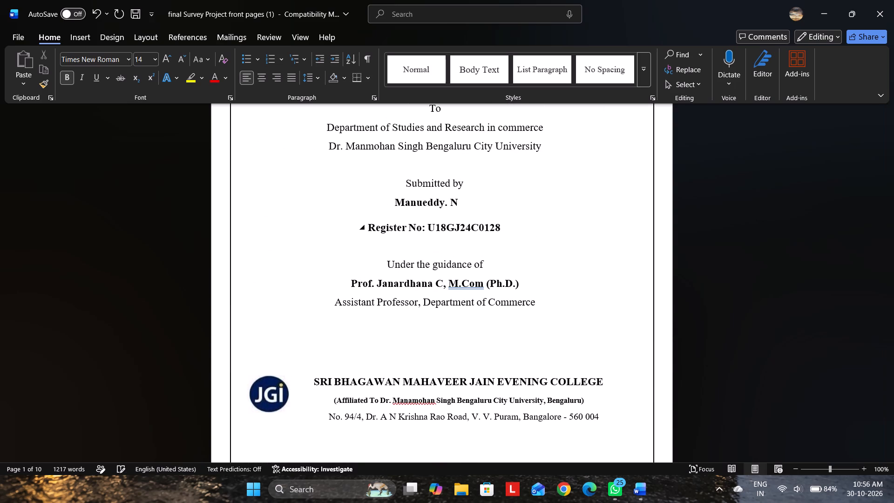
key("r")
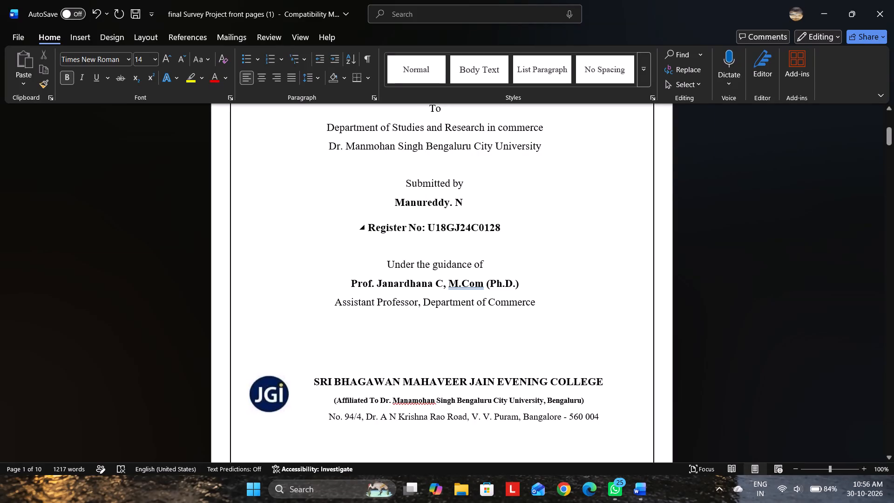
left_click(481, 212)
key("BackSpace")
key("BackSpace")
key("BackSpace")
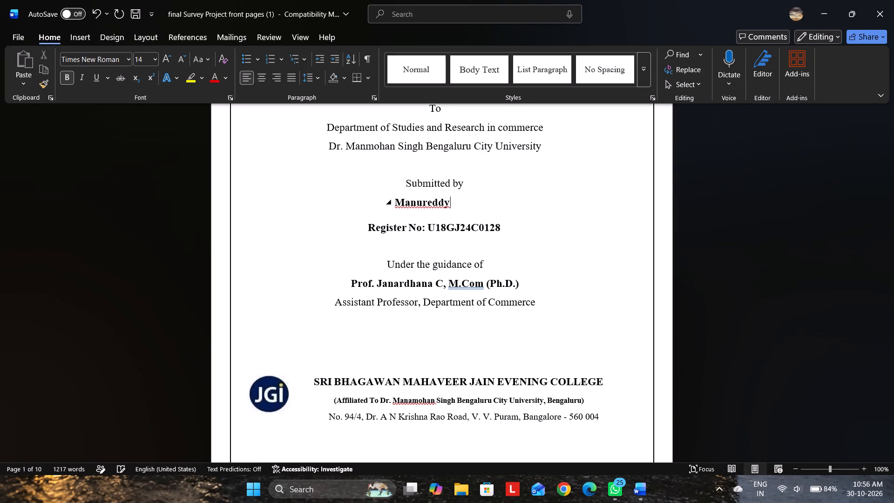
left_click(394, 205)
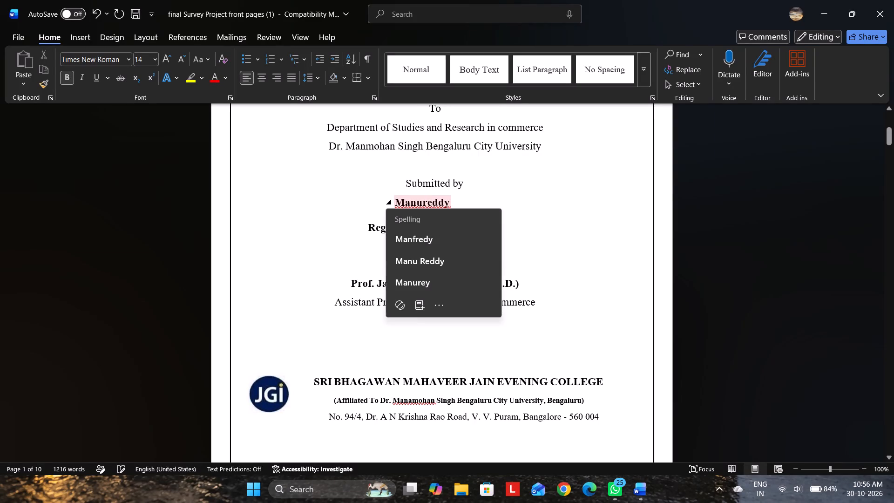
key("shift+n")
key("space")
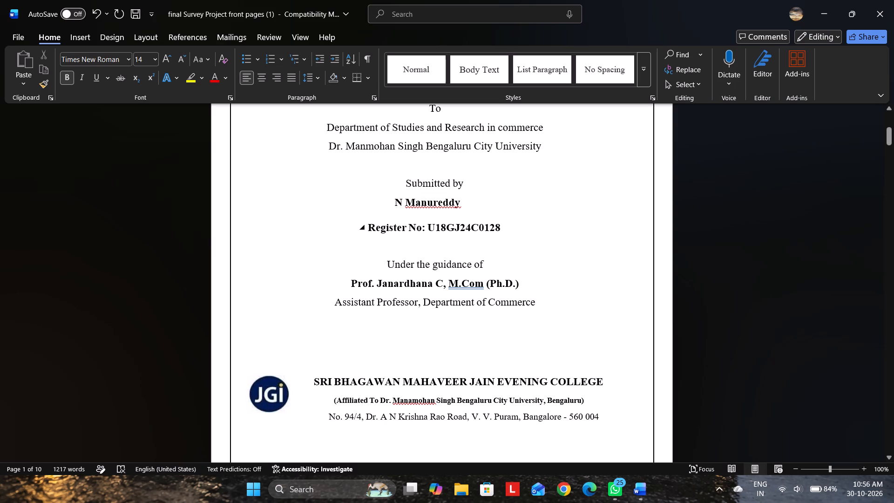
In the Evaluation Summary's Student's Details, remove the trailing initial and full stop and join the student's name into one word.
scroll(412, 223, "down", 4)
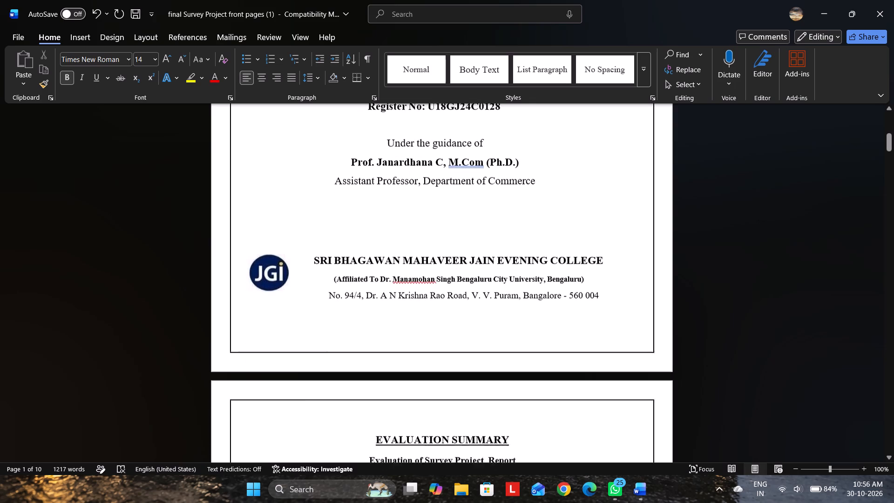
scroll(408, 223, "down", 10)
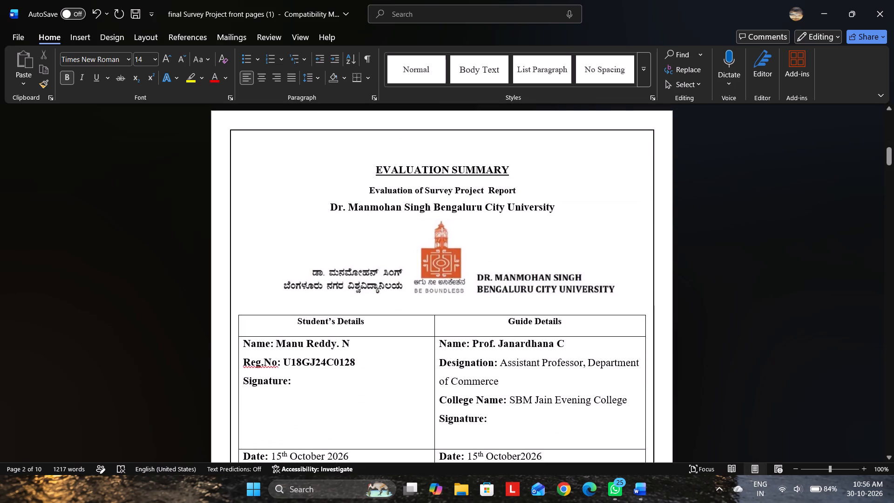
scroll(408, 221, "down", 1)
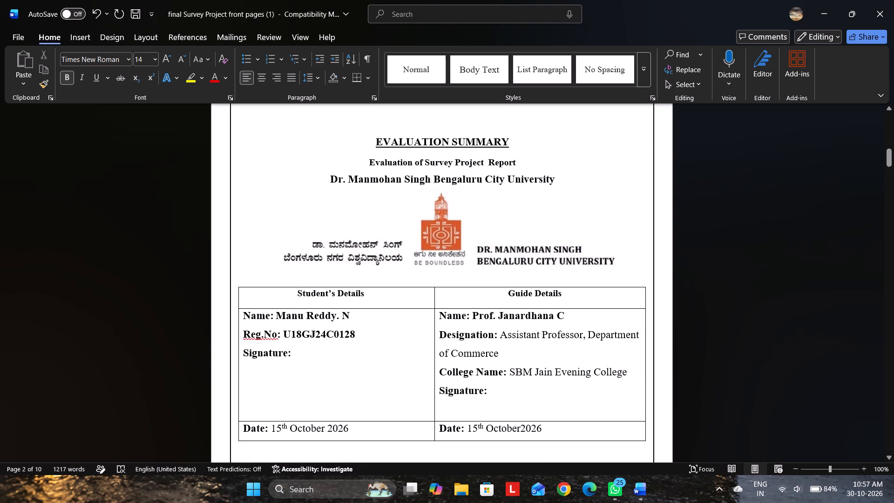
left_click(384, 311)
key("BackSpace")
key("BackSpace")
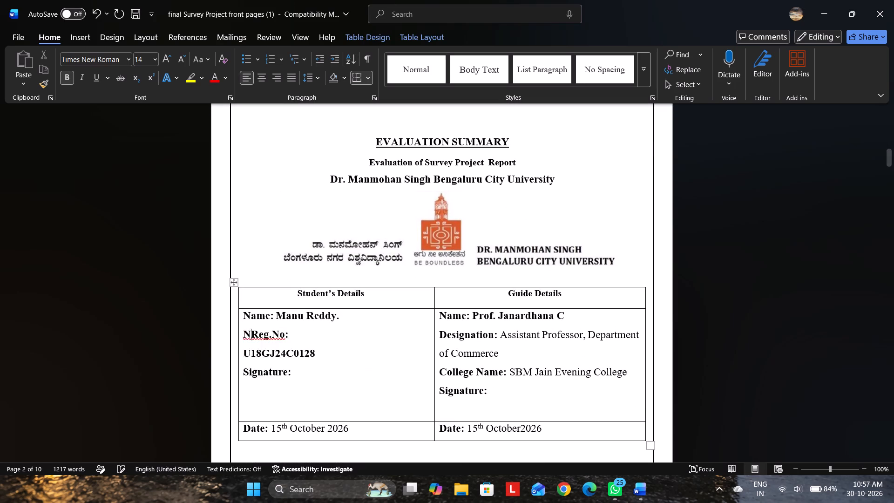
key("BackSpace")
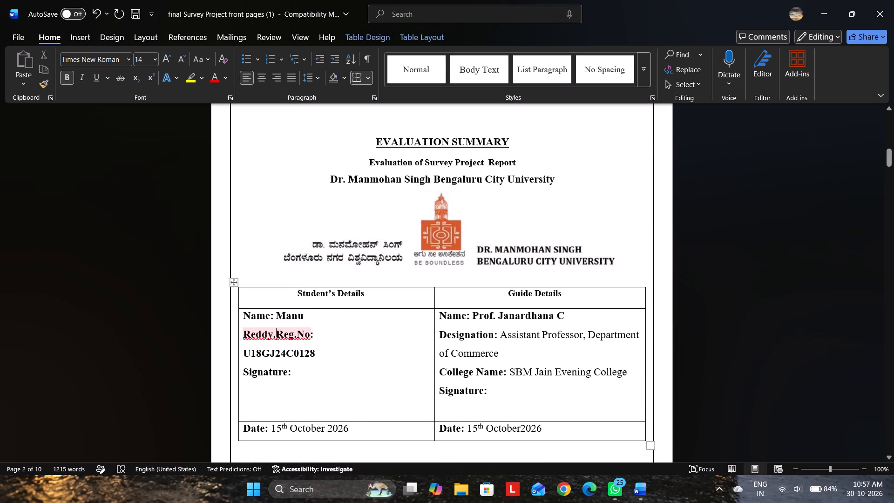
left_click(246, 335)
key("BackSpace")
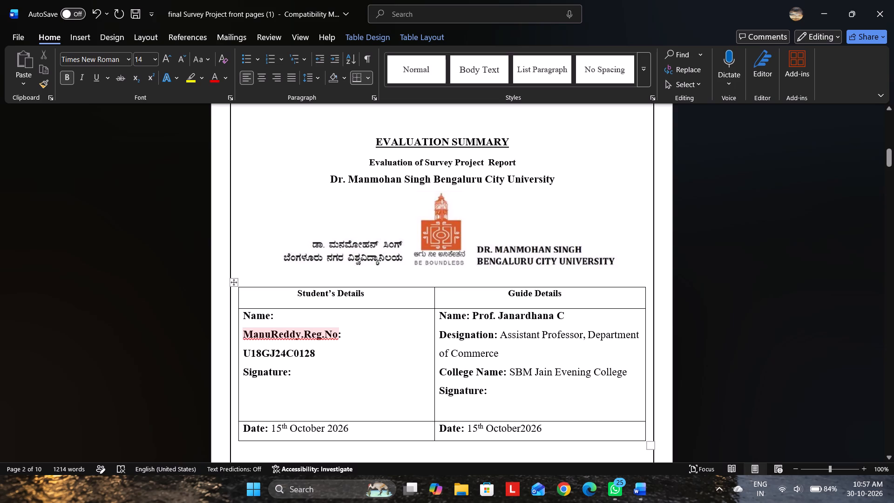
left_click(305, 334)
key("BackSpace")
Put the initial N and a space before the student's name in Student's Details, and move Reg.No back to its own line.
left_click(242, 334)
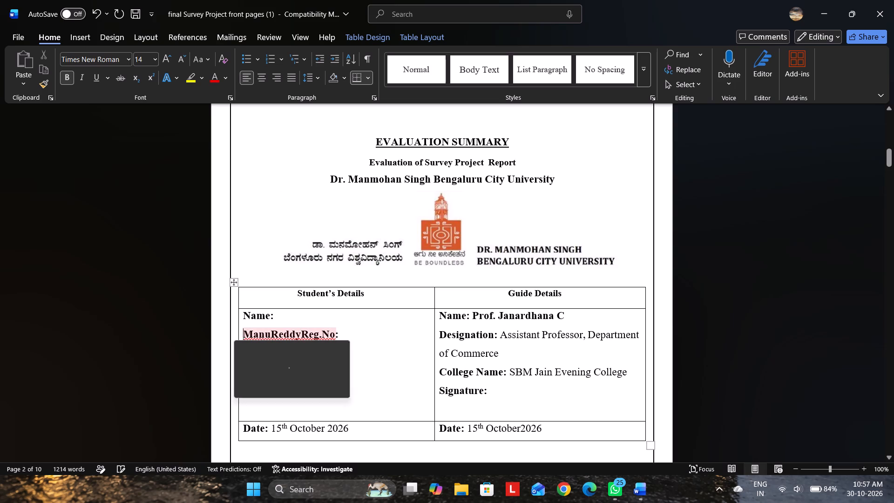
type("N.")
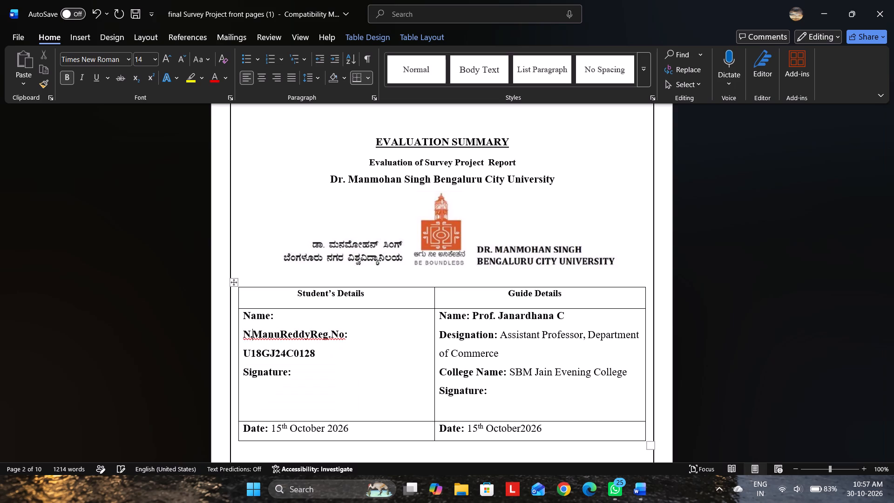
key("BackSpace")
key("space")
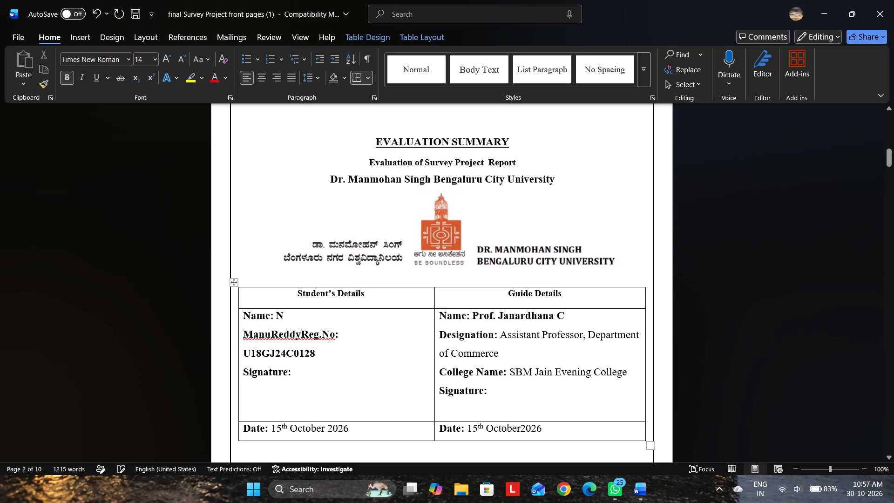
left_click(301, 333)
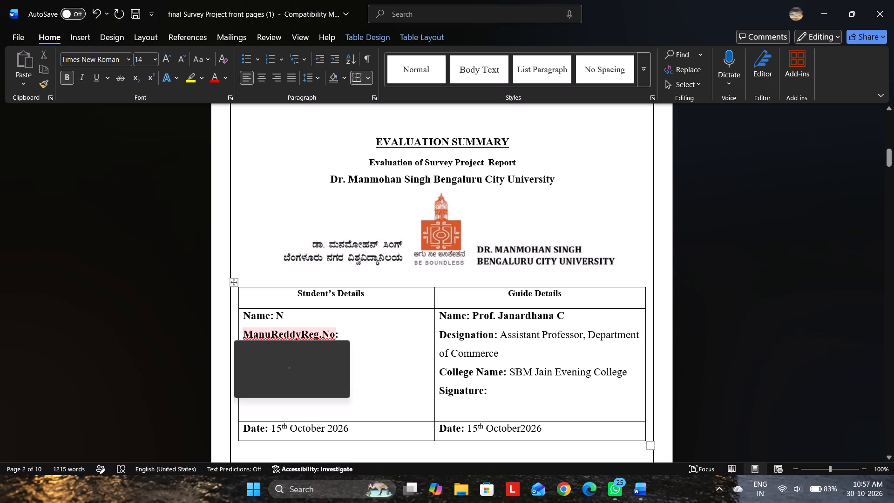
key("Return")
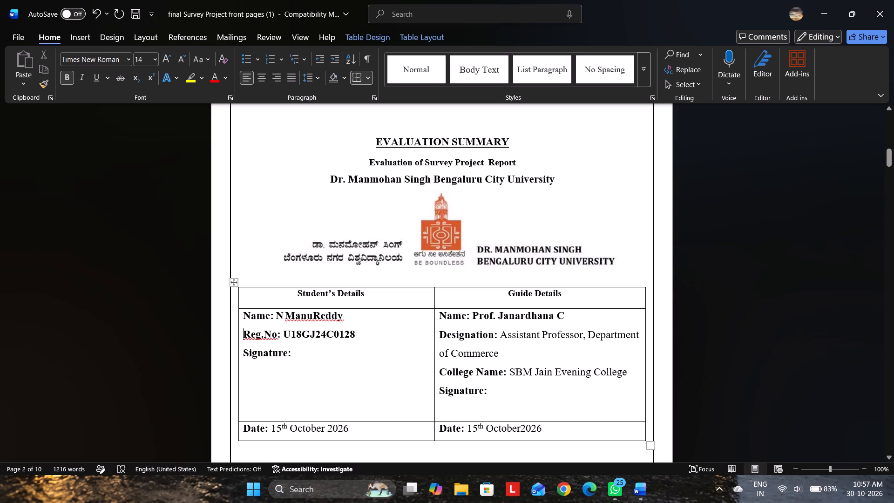
In the Certificate from the Guide, remove the trailing initial and join the student's name into one word with a lowercase r.
scroll(322, 342, "down", 2)
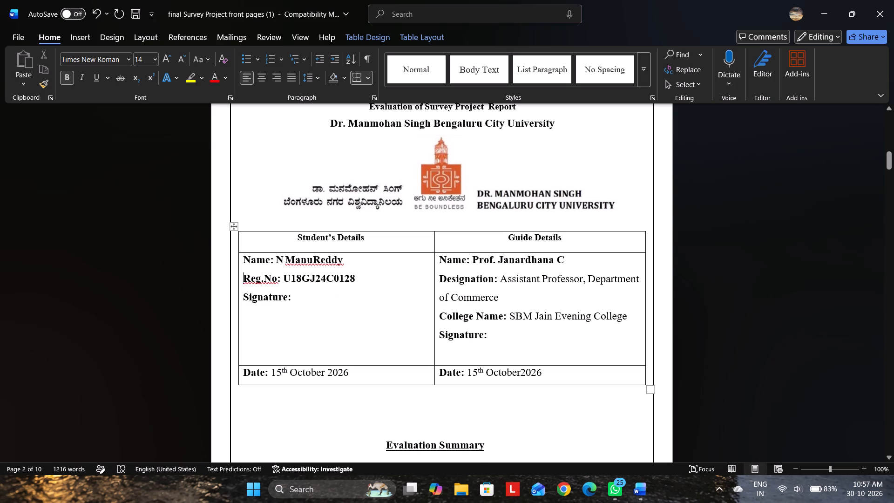
scroll(451, 320, "down", 18)
scroll(451, 320, "down", 3)
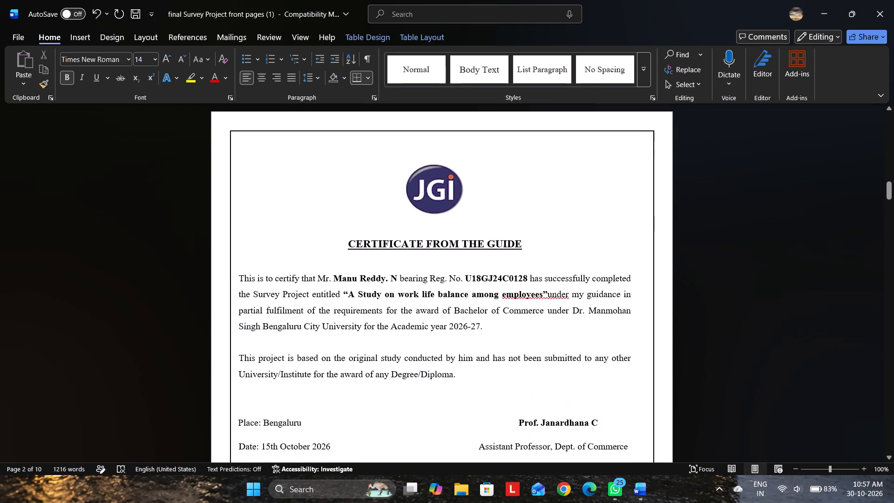
left_click(394, 269)
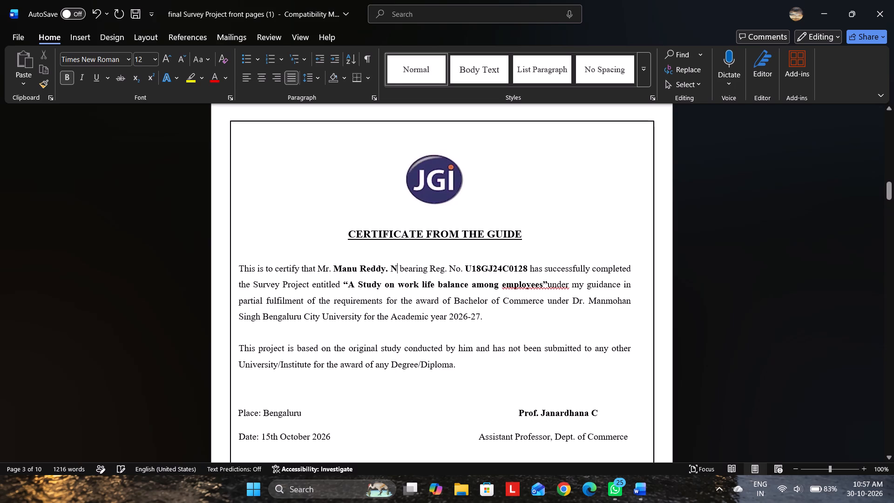
key("BackSpace")
key("BackSpace")
key("BackSpace")
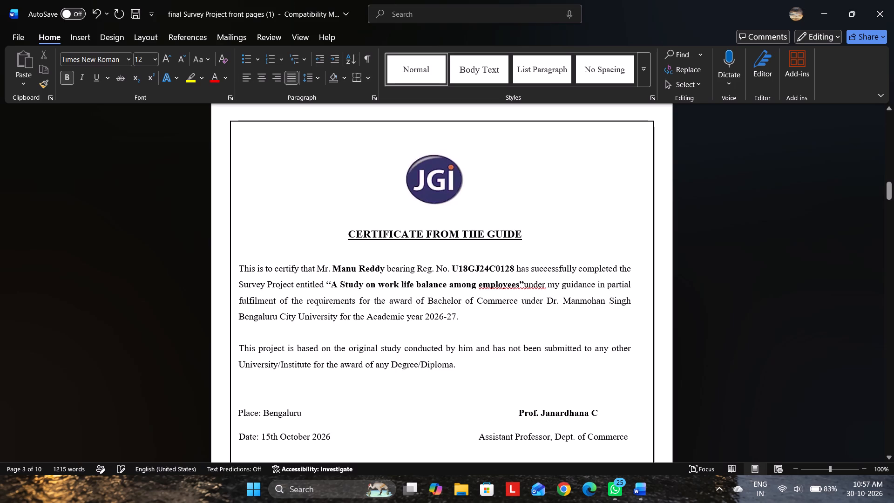
left_click(361, 266)
left_click(362, 268)
key("BackSpace")
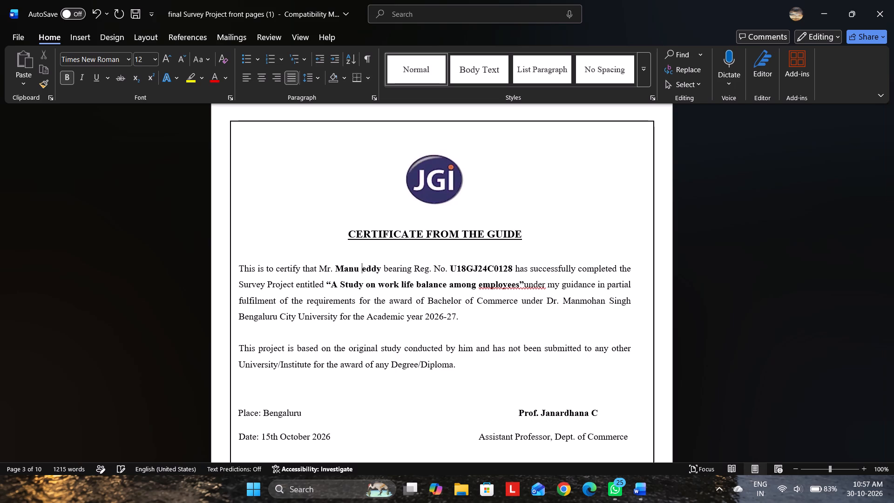
key("BackSpace")
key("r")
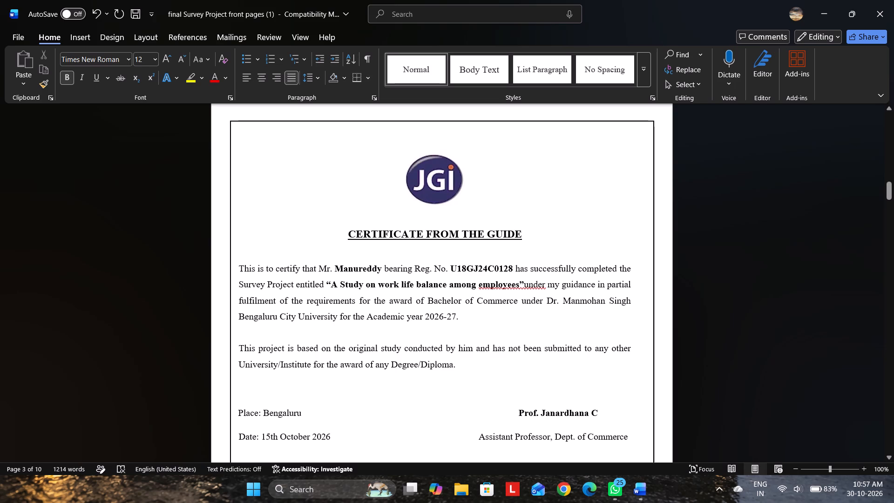
Insert a capital N and a space before the student's name in the Certificate from the Guide and make the initial bold.
left_click(331, 273)
left_click(338, 273)
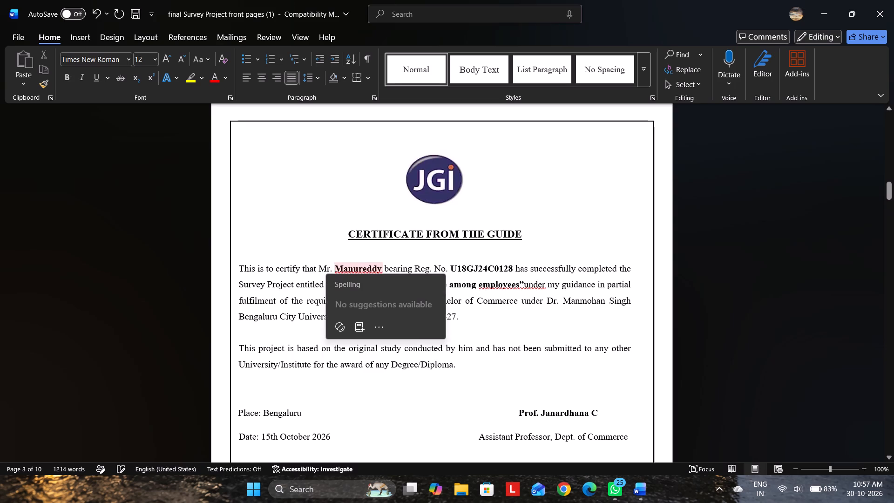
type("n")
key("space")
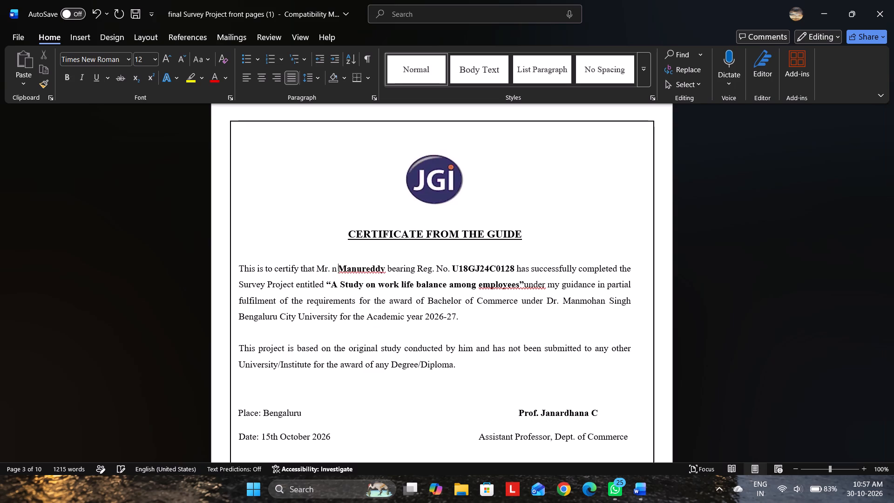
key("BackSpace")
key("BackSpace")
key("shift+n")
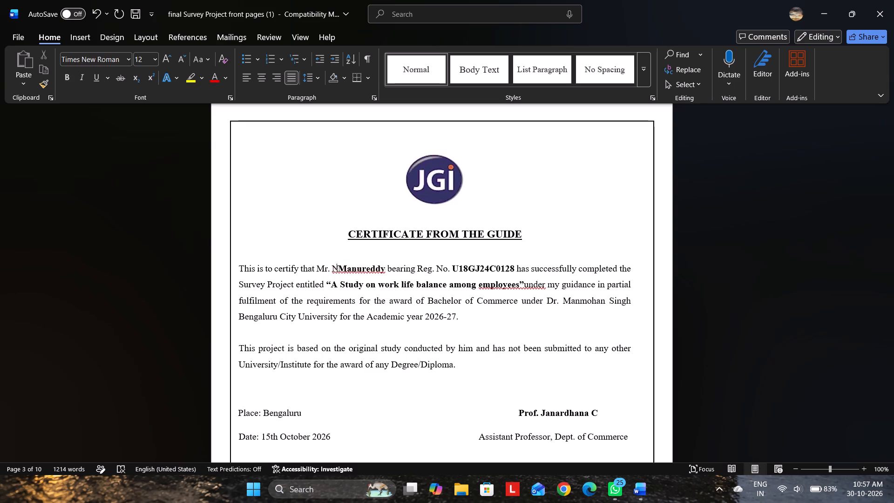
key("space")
left_click(336, 268)
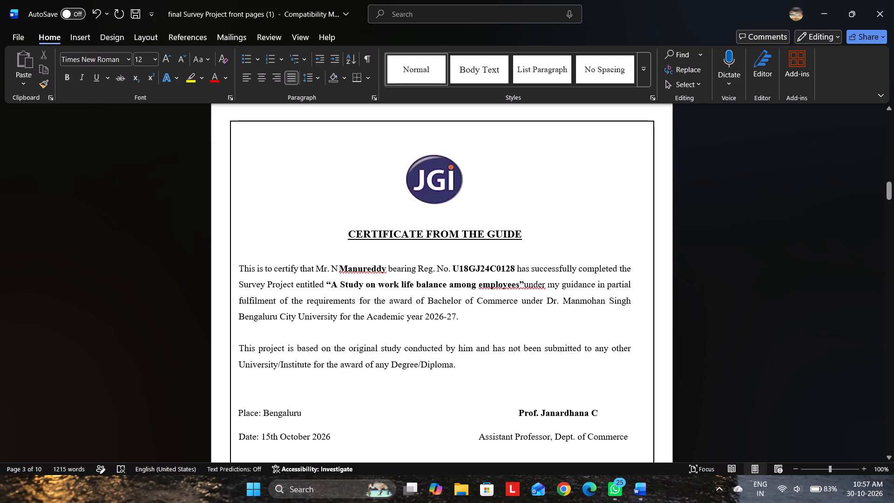
left_click(71, 82)
left_click(391, 396)
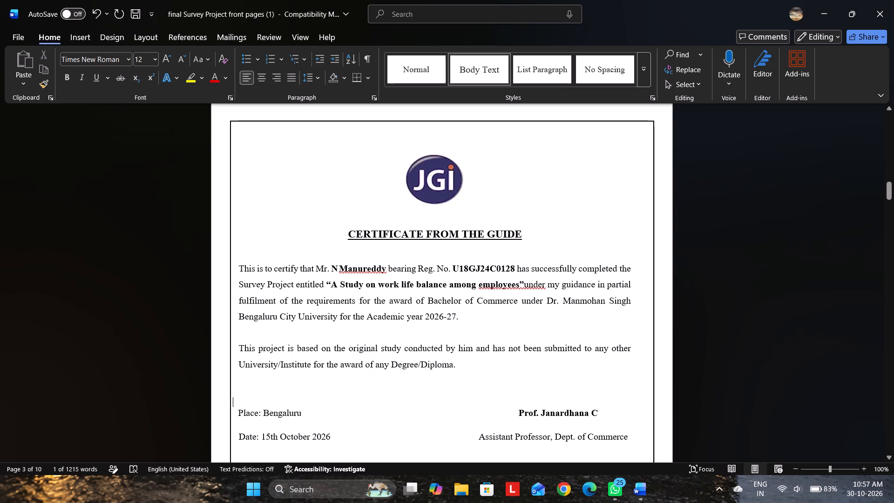
Add a space between the project title's closing quotation mark and "under" in the Certificate from the Guide.
left_click(526, 283)
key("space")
Delete the previous student's name and the comma after it from the opening sentence of the Declaration by the Student.
scroll(526, 285, "down", 3)
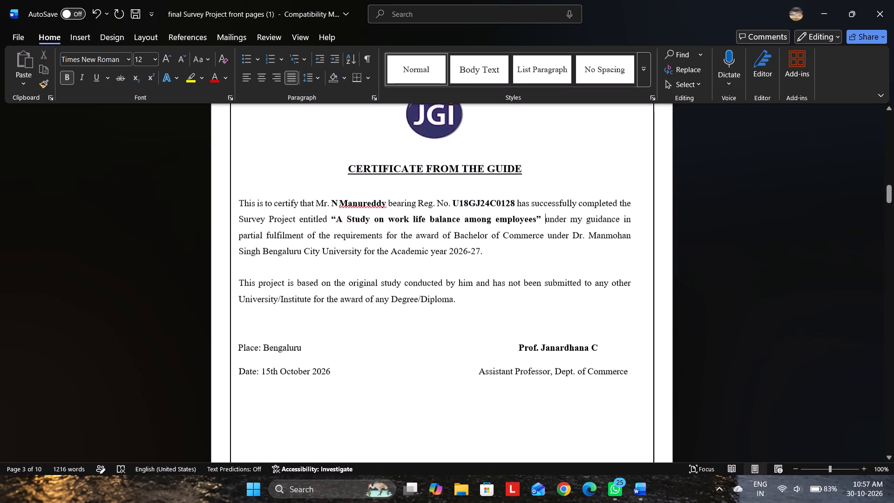
scroll(523, 285, "down", 3)
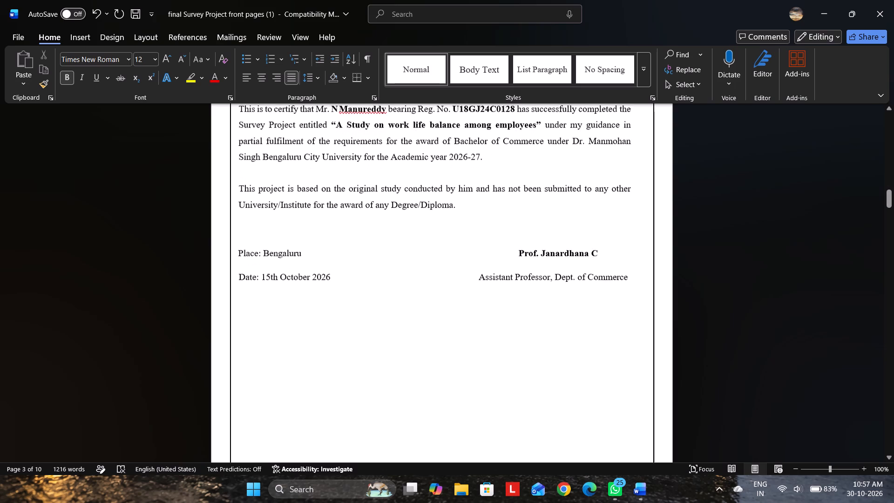
scroll(523, 285, "down", 9)
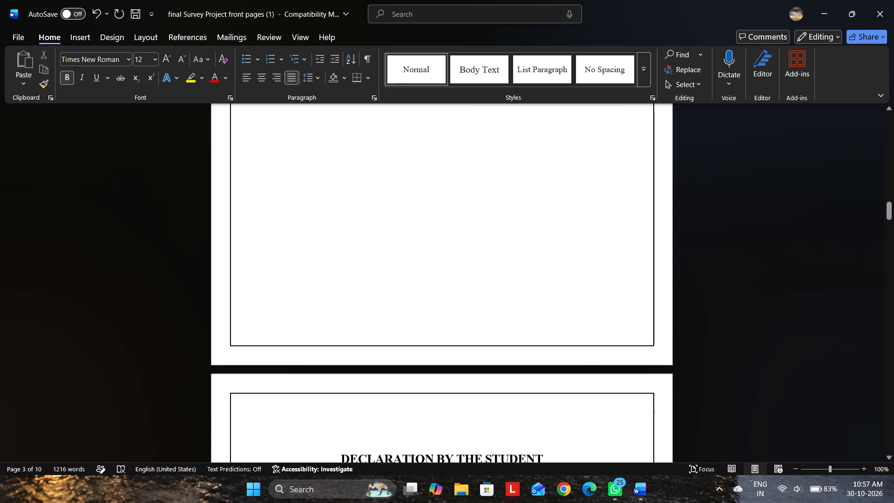
scroll(523, 285, "down", 8)
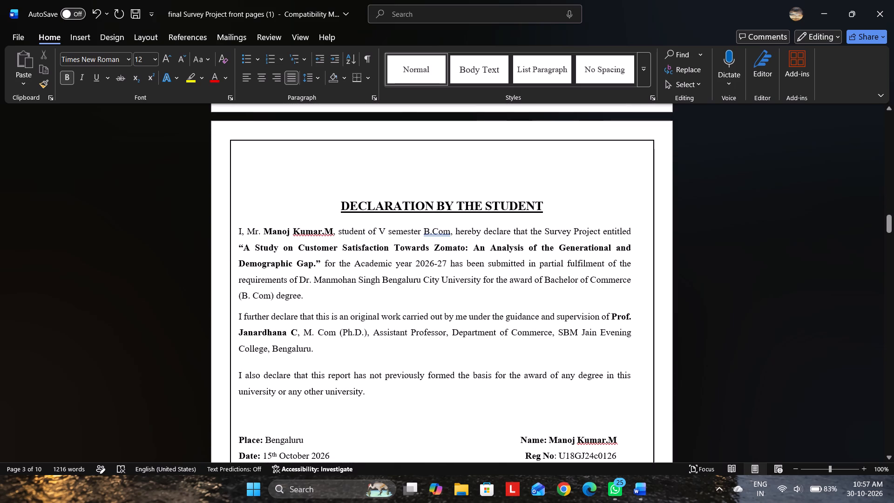
left_click_drag(336, 233, 267, 230)
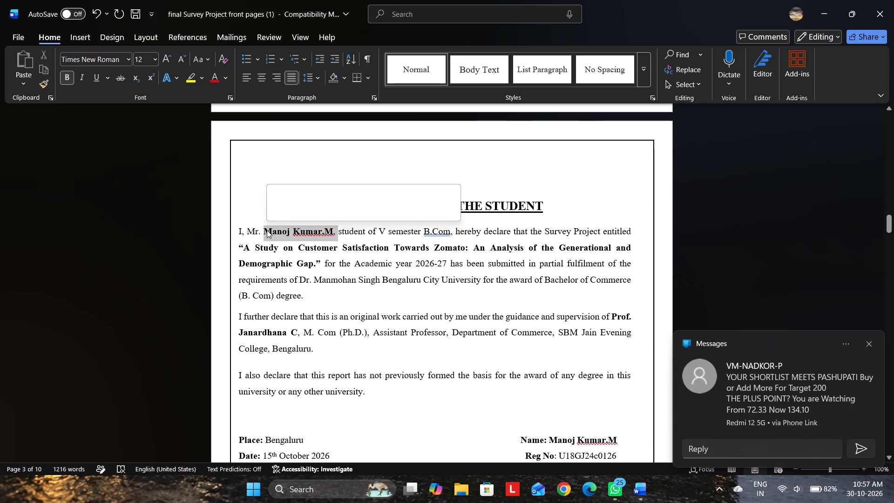
key("BackSpace")
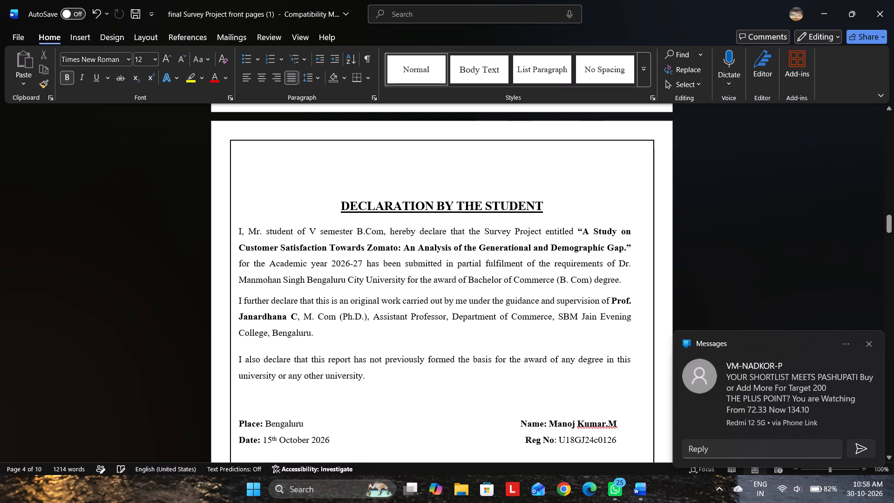
Compare how the student's name is written in the Certificate from the Guide and on the title page.
scroll(309, 239, "up", 19)
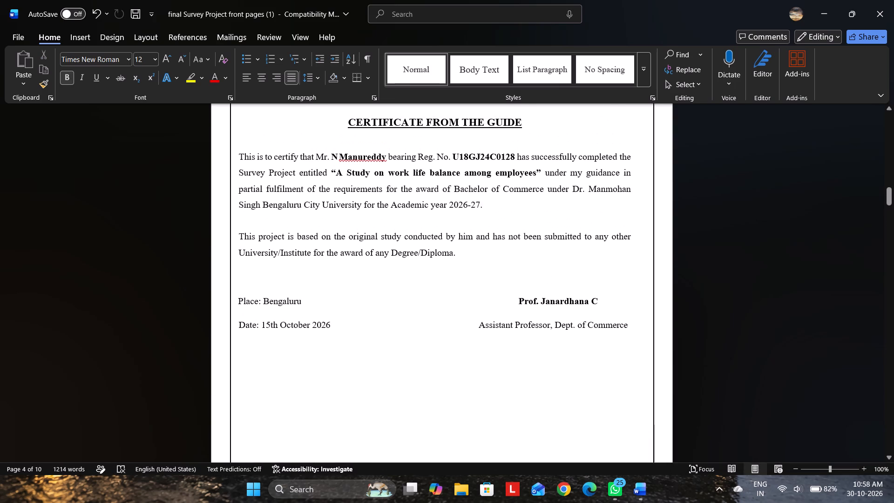
left_click_drag(386, 157, 338, 158)
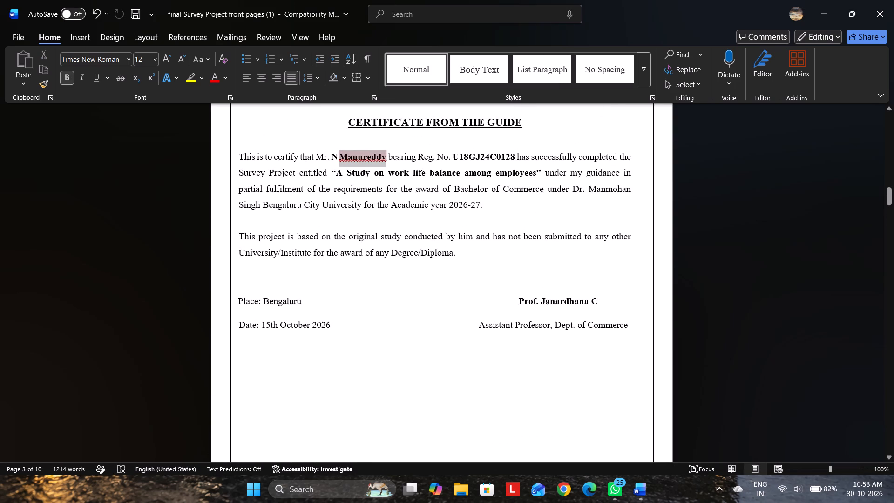
left_click_drag(338, 158, 333, 158)
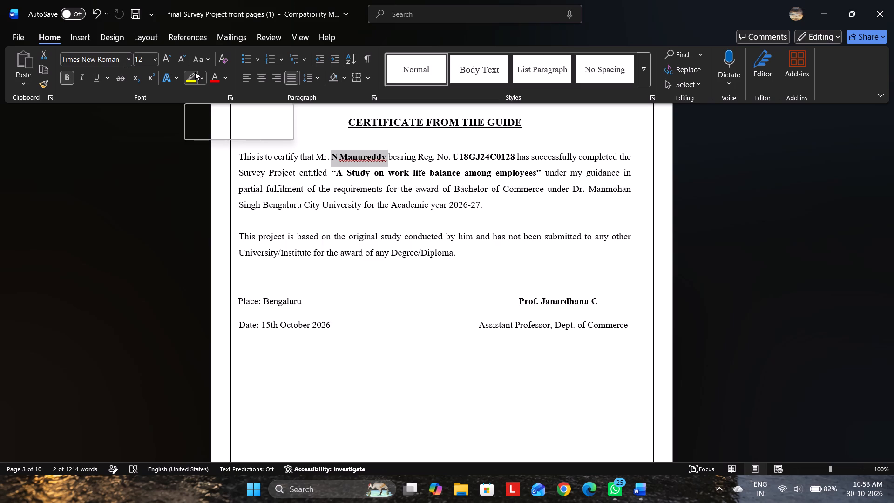
scroll(419, 293, "up", 7)
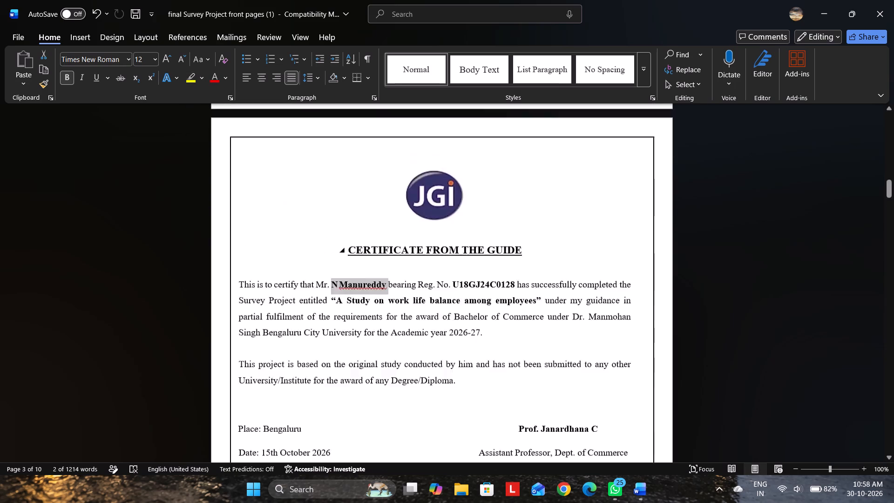
scroll(419, 293, "up", 20)
scroll(419, 293, "up", 19)
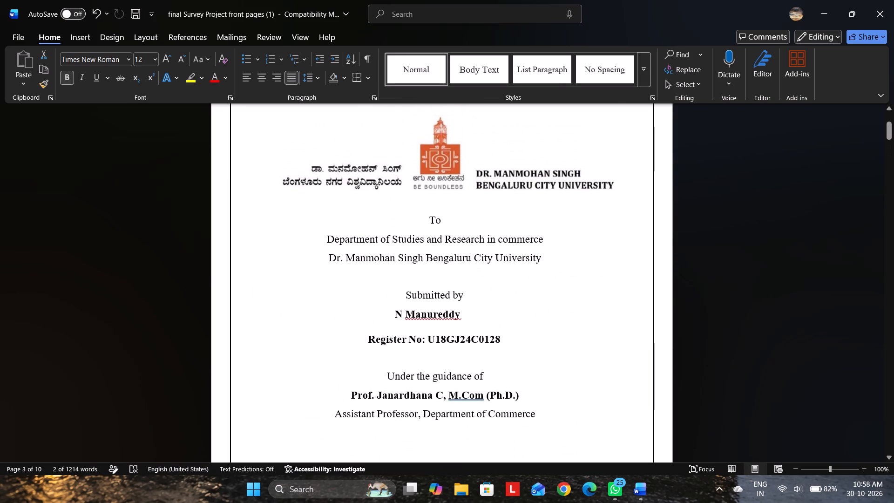
left_click(460, 315)
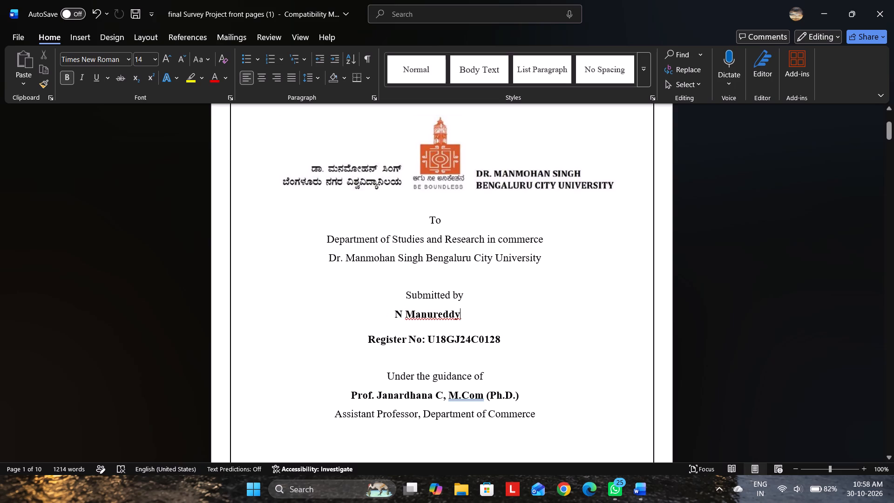
scroll(363, 312, "down", 10)
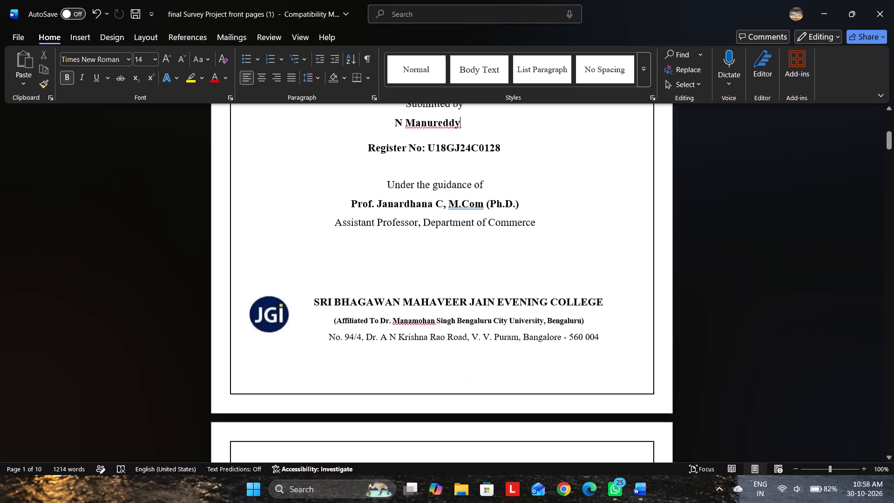
scroll(382, 314, "down", 12)
scroll(380, 314, "down", 20)
scroll(380, 314, "down", 2)
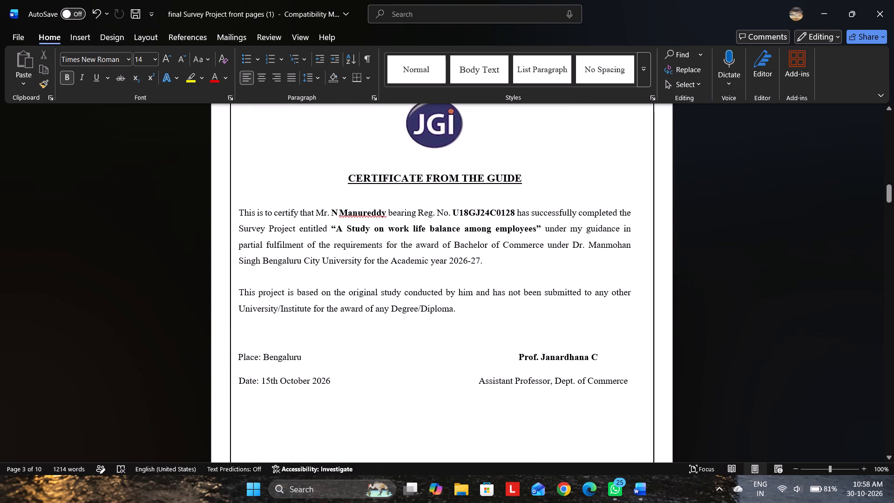
Copy the student's bold name from the Certificate from the Guide into the Declaration's opening sentence after "Mr.", preceded by a space.
left_click_drag(387, 215, 332, 214)
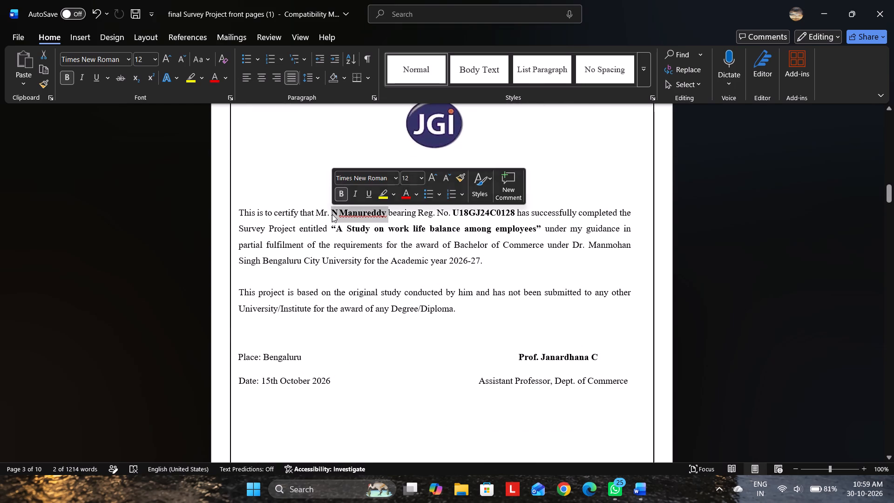
key("ctrl+c")
scroll(353, 215, "down", 19)
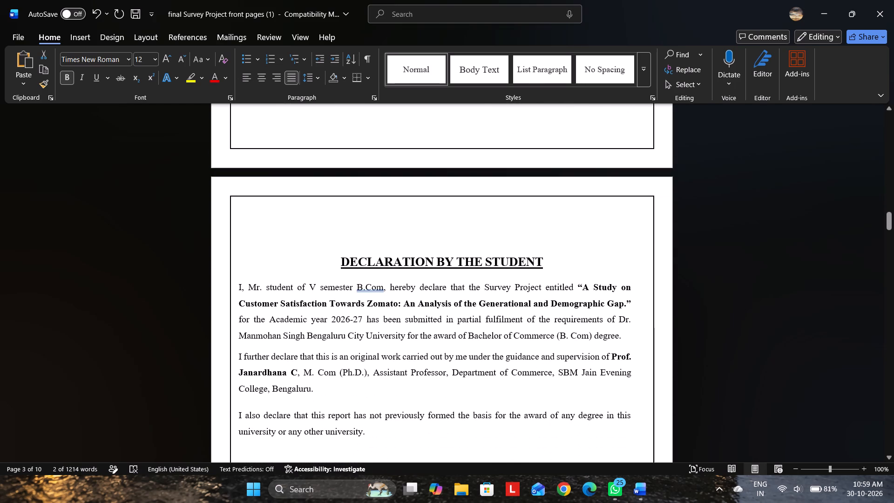
left_click(264, 290)
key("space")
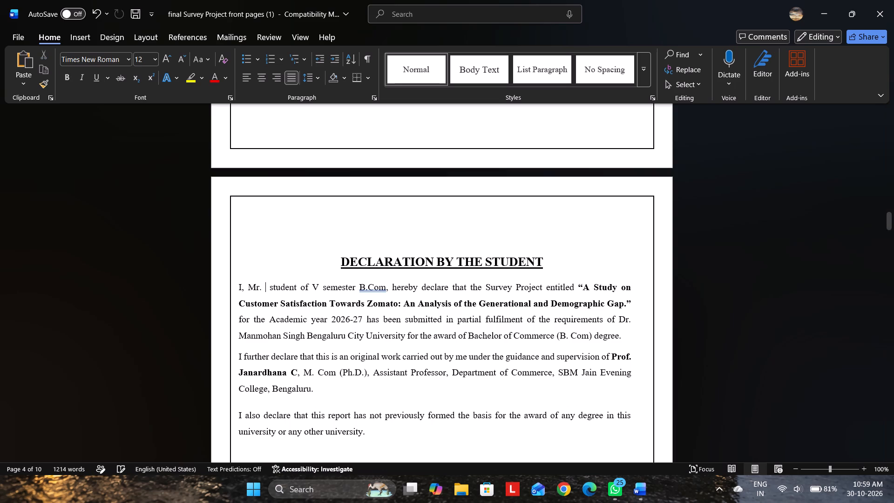
key("ctrl+v")
scroll(416, 309, "up", 5)
scroll(415, 299, "down", 5)
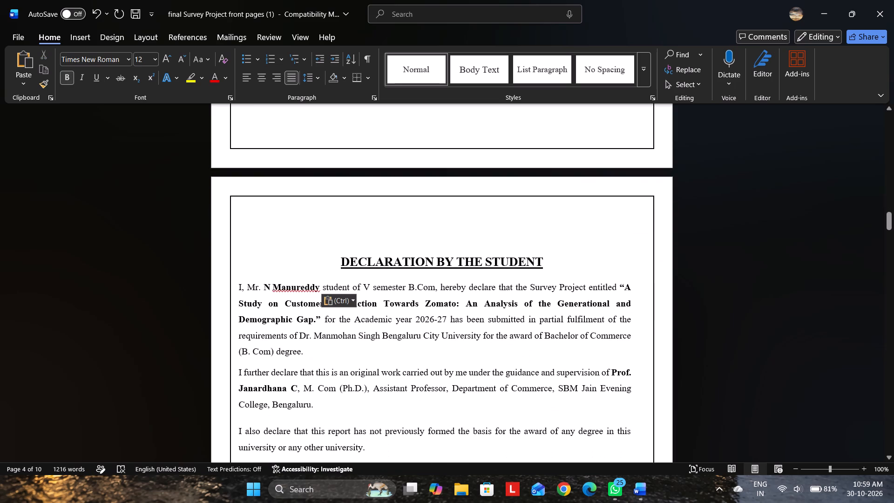
Replace the quoted Zomato project title in the Declaration with "A Study on work life balance among employees", copied from the Certificate from the Guide.
left_click_drag(627, 288, 630, 295)
left_click_drag(630, 295, 312, 313)
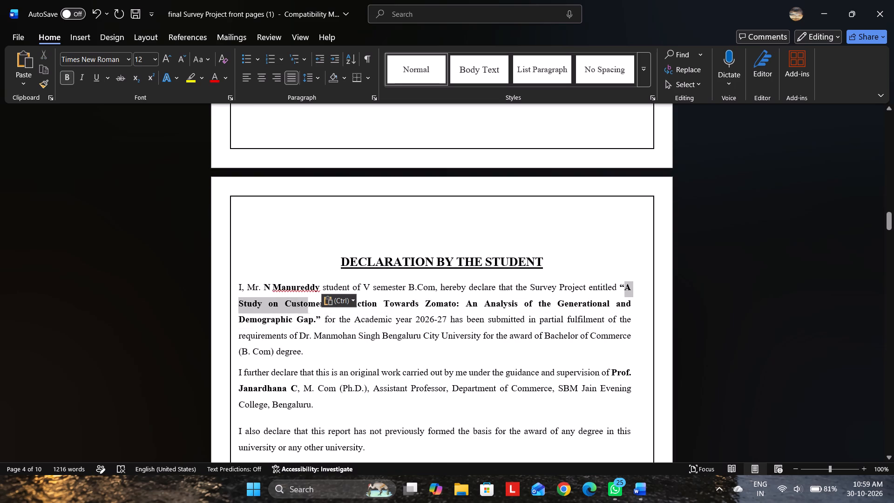
left_click_drag(312, 313, 316, 322)
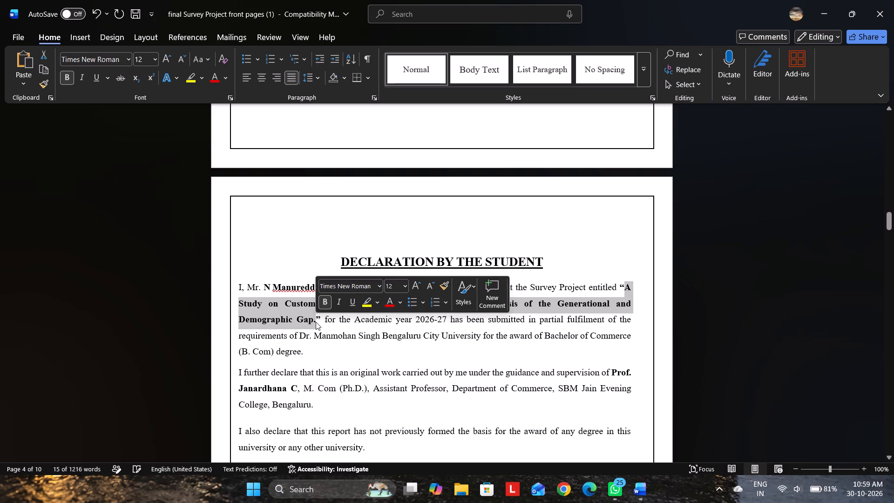
key("BackSpace")
scroll(316, 322, "up", 9)
scroll(315, 322, "down", 7)
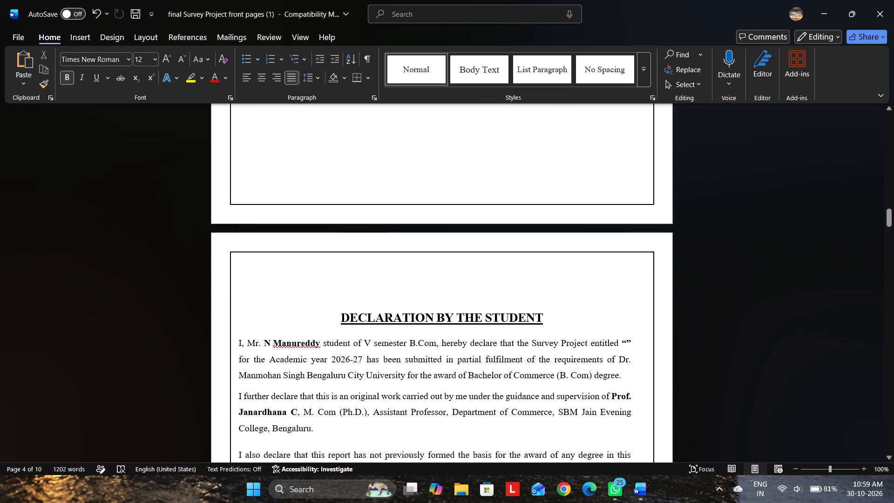
scroll(315, 324, "up", 19)
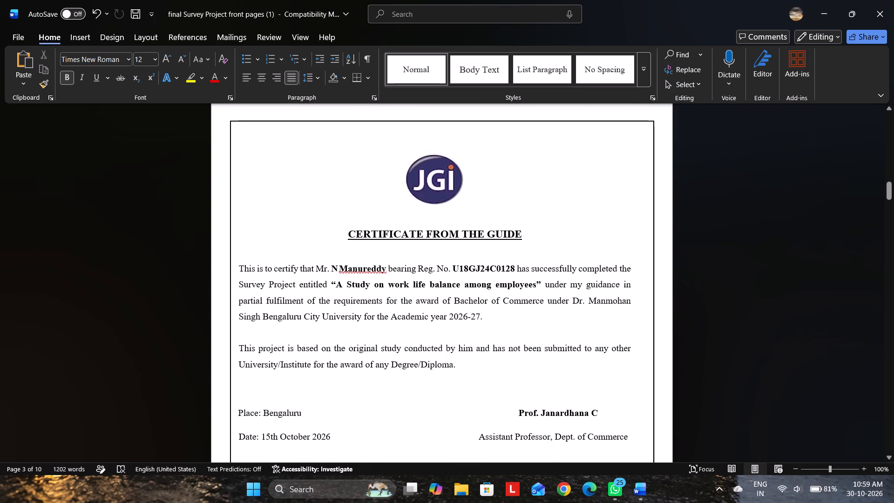
left_click_drag(337, 284, 500, 285)
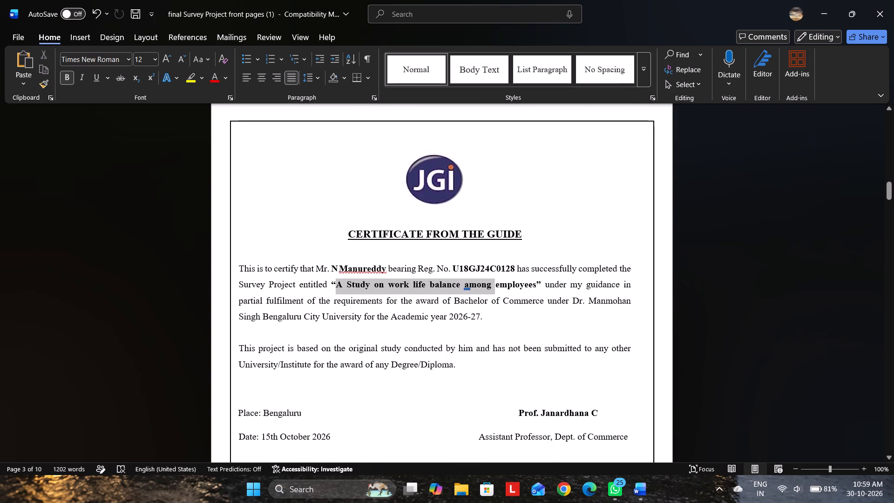
left_click_drag(500, 285, 535, 286)
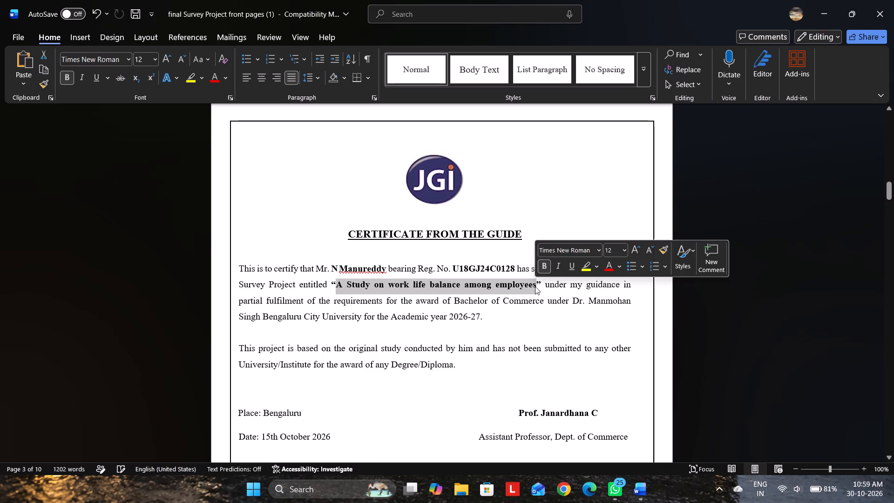
key("ctrl+c")
scroll(535, 286, "down", 20)
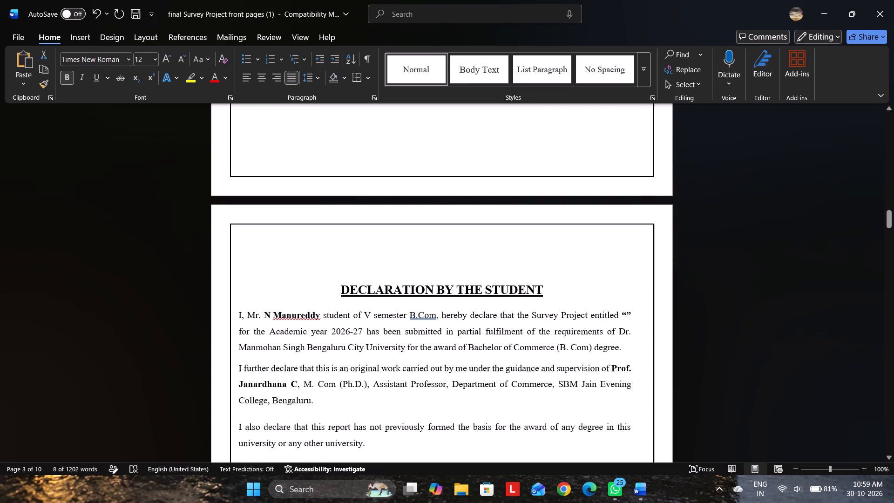
left_click(627, 314)
key("ctrl+v")
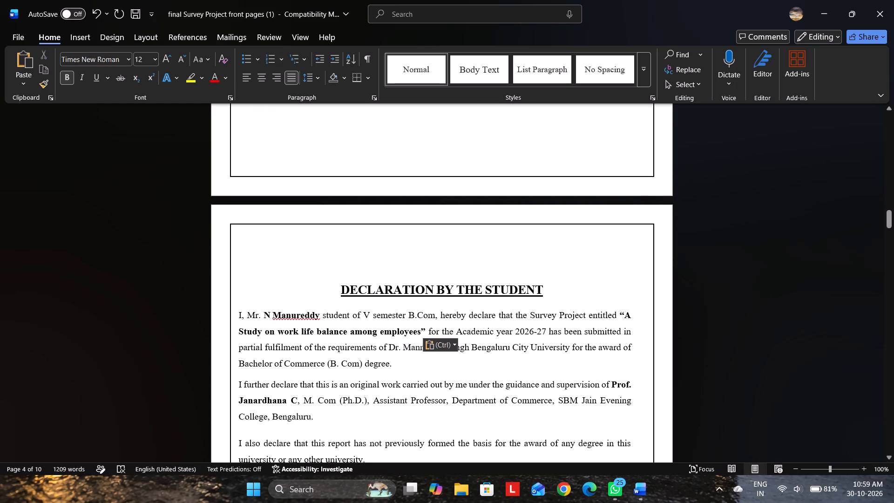
Replace the previous student's name after "Name:" below the Declaration with the new student's name copied from its opening sentence.
scroll(454, 378, "down", 2)
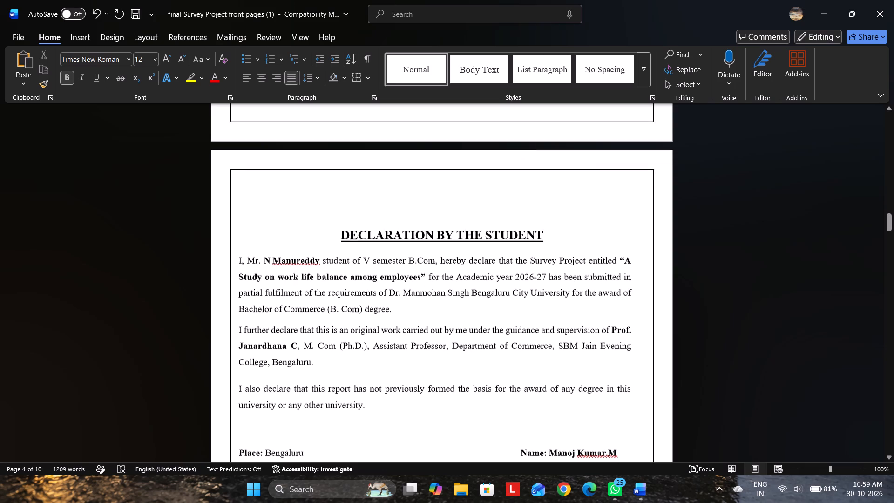
scroll(454, 378, "down", 5)
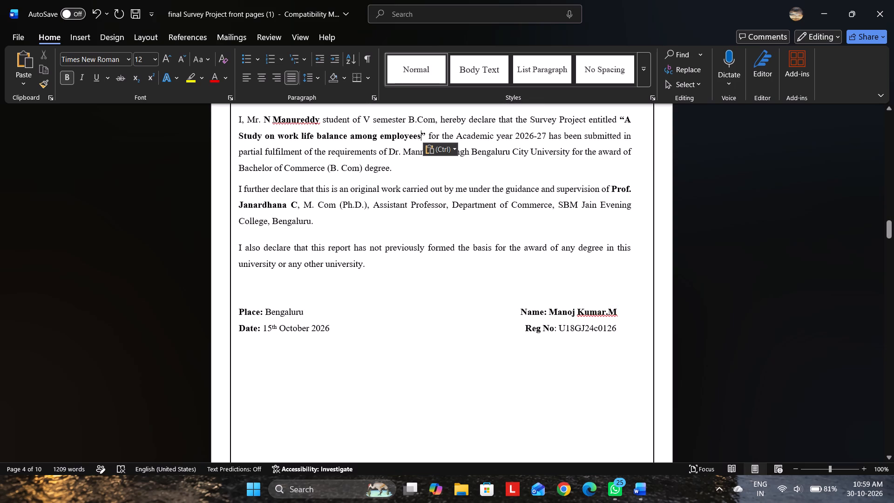
left_click_drag(620, 313, 543, 313)
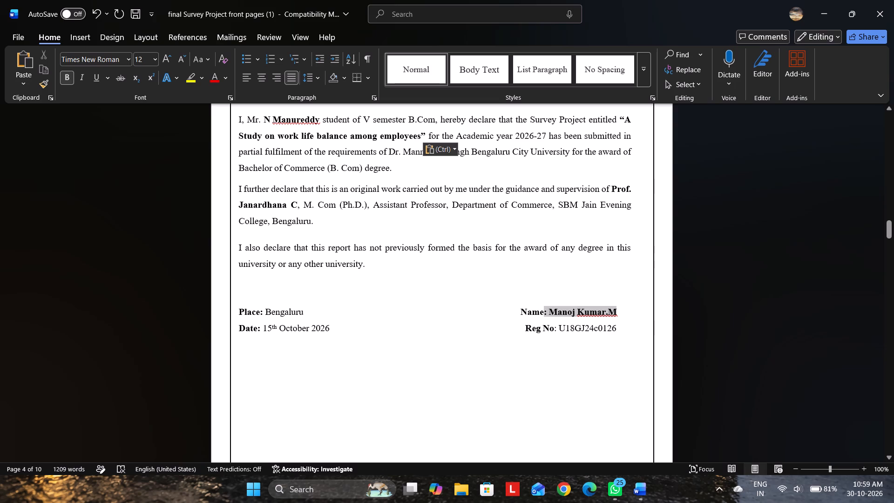
left_click_drag(543, 313, 549, 313)
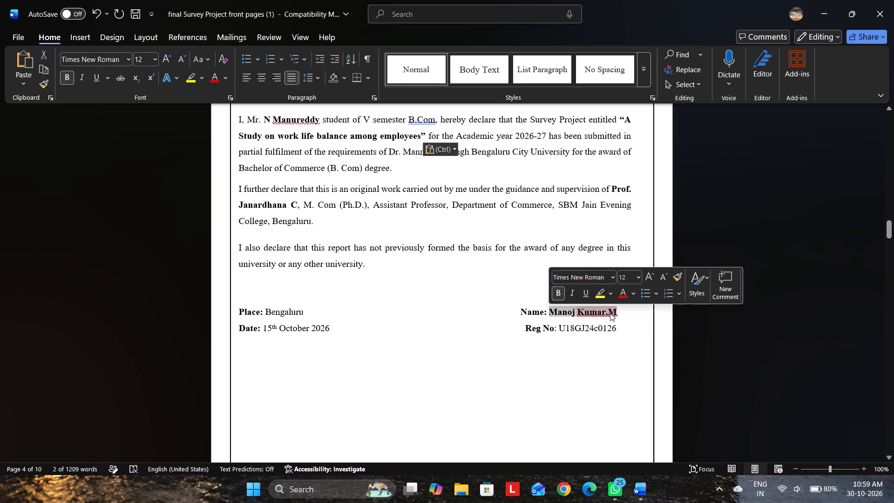
key("BackSpace")
left_click(610, 312)
scroll(610, 313, "up", 9)
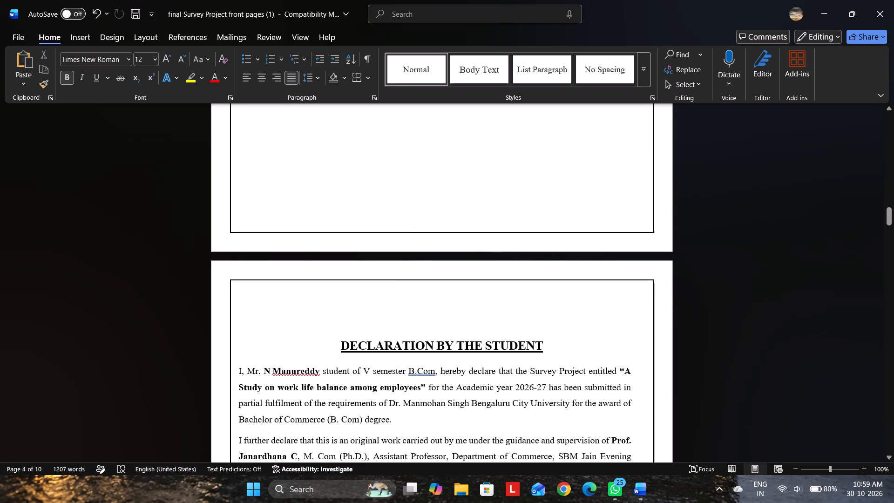
left_click_drag(322, 371, 322, 371)
left_click_drag(322, 371, 262, 369)
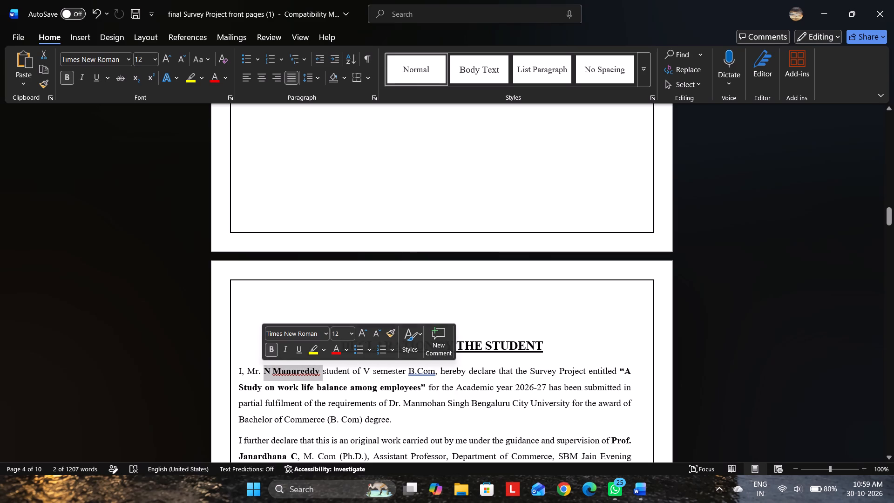
key("ctrl+c")
scroll(261, 372, "down", 9)
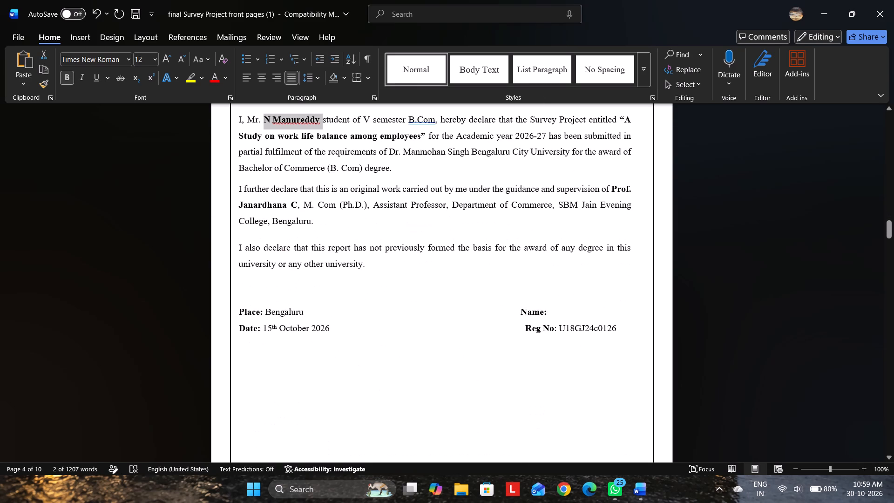
left_click(551, 313)
key("ctrl+v")
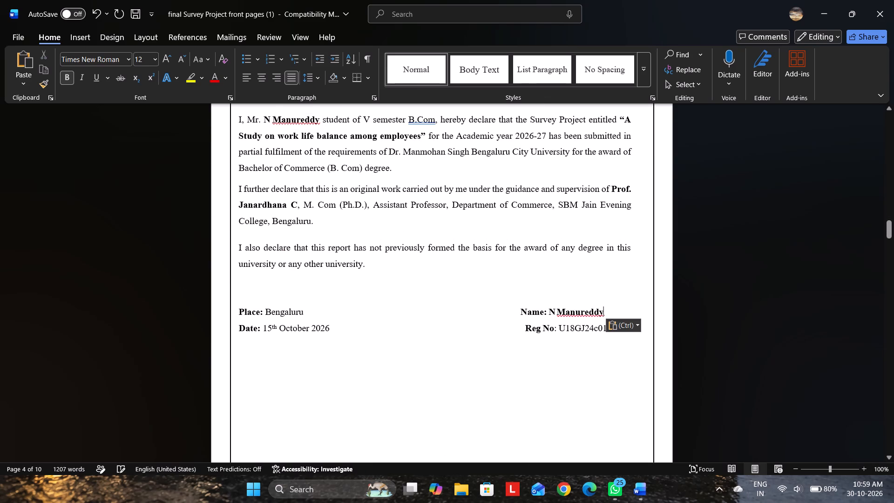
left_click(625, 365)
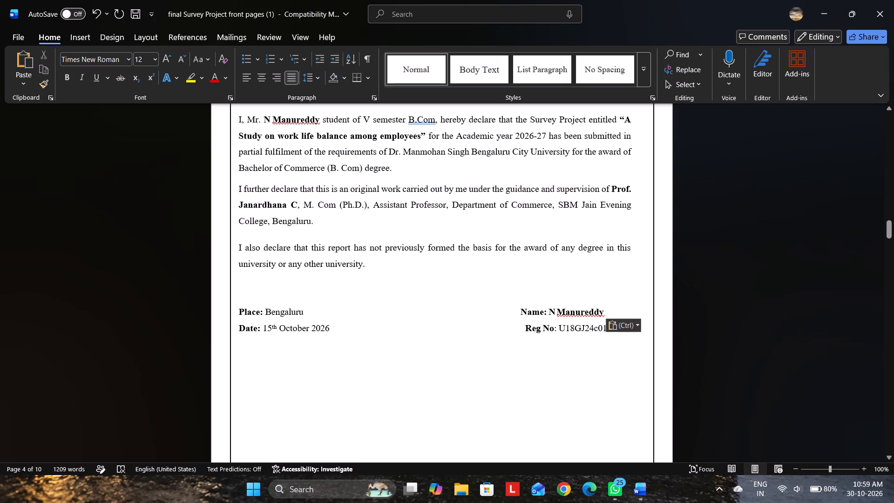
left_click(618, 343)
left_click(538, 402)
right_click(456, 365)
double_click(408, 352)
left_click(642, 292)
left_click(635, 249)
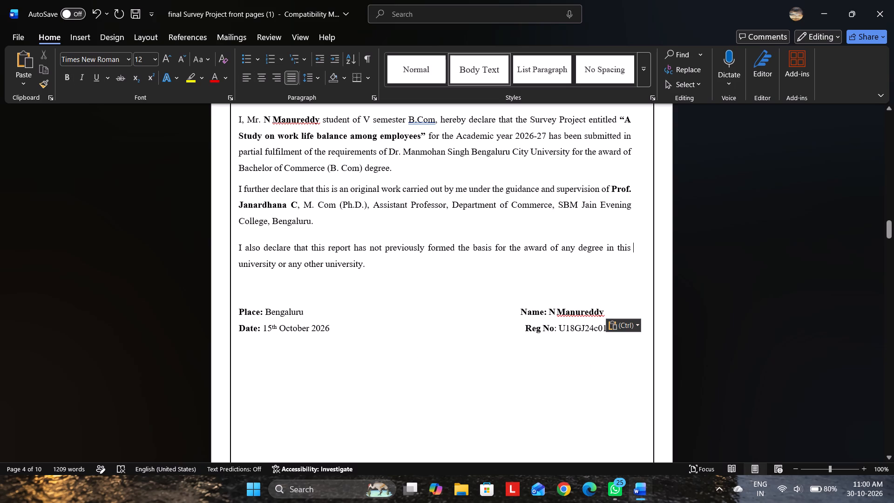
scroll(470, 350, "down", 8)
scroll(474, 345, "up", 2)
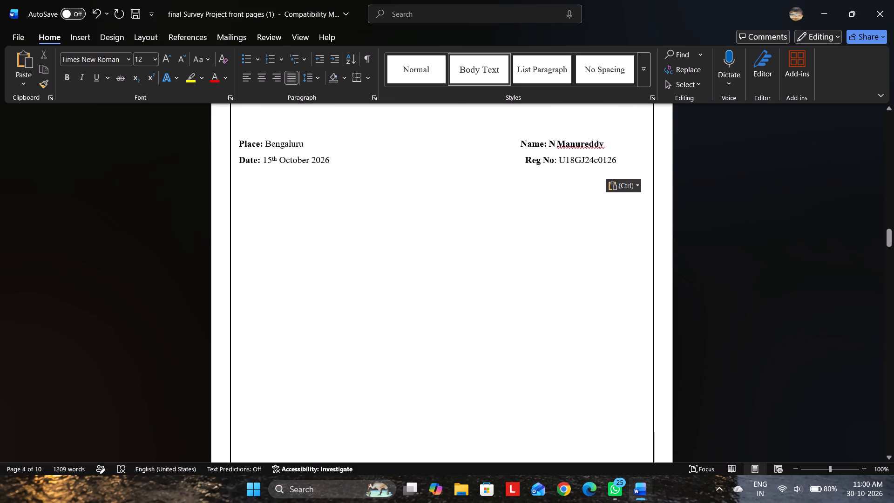
Capitalize the lowercase c in the registration number below the Declaration.
scroll(474, 345, "down", 1)
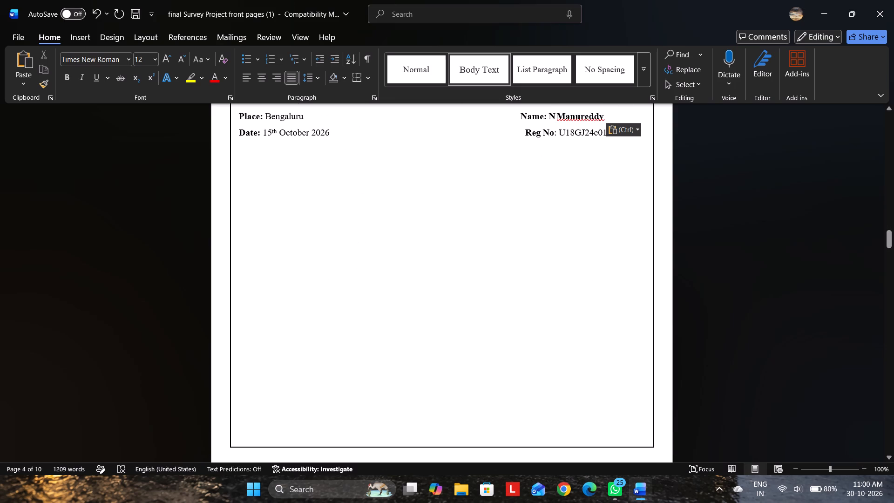
left_click(537, 285)
scroll(505, 323, "up", 2)
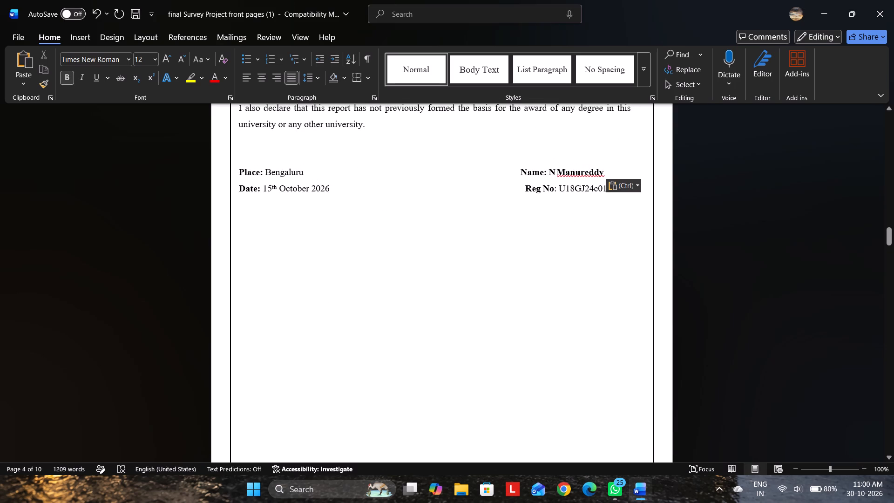
left_click(596, 193)
key("BackSpace")
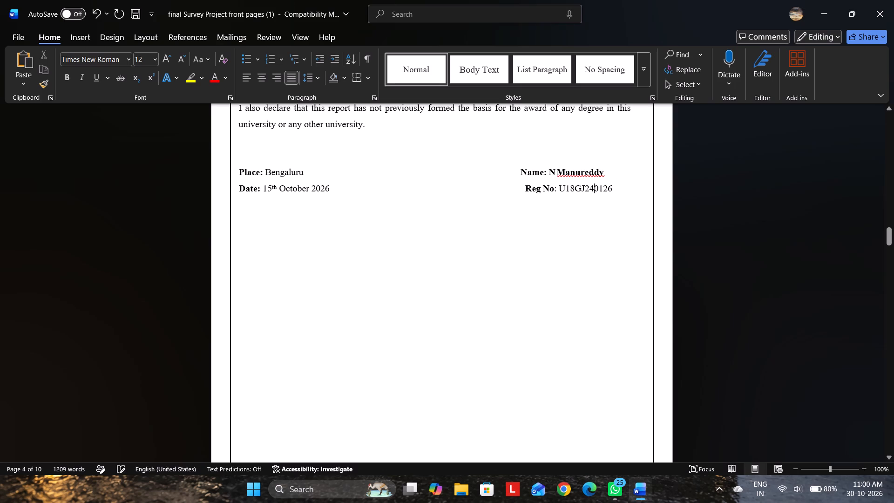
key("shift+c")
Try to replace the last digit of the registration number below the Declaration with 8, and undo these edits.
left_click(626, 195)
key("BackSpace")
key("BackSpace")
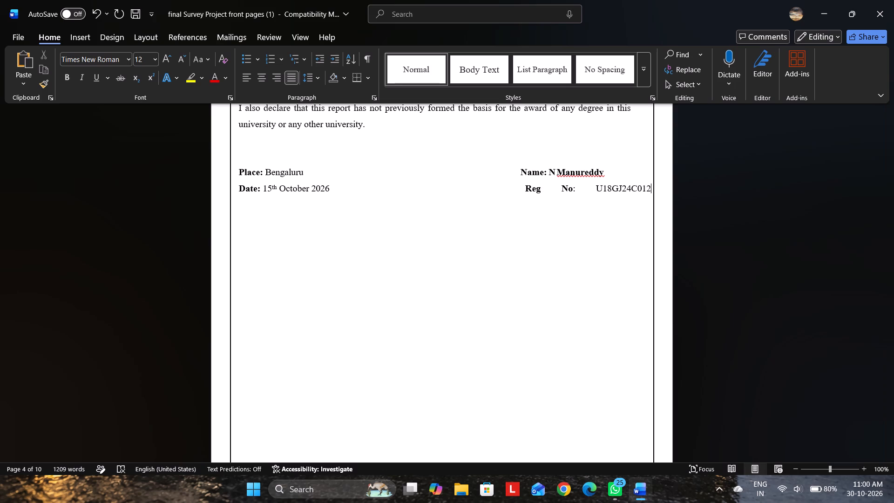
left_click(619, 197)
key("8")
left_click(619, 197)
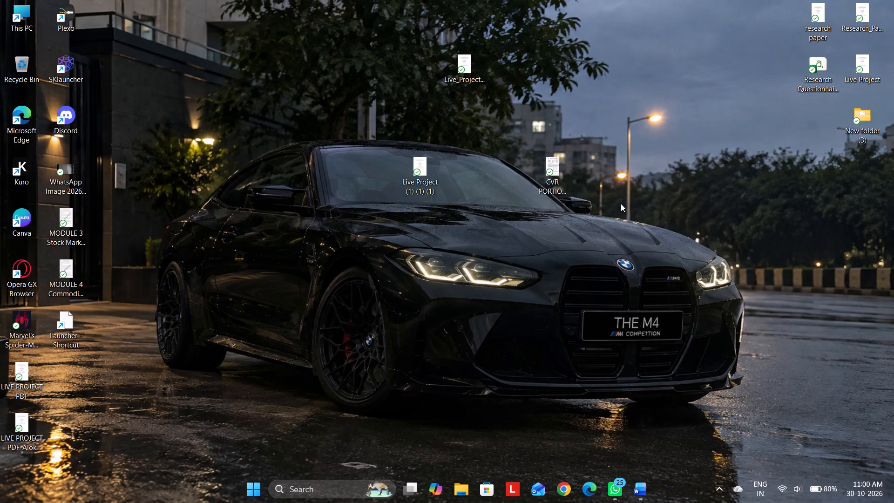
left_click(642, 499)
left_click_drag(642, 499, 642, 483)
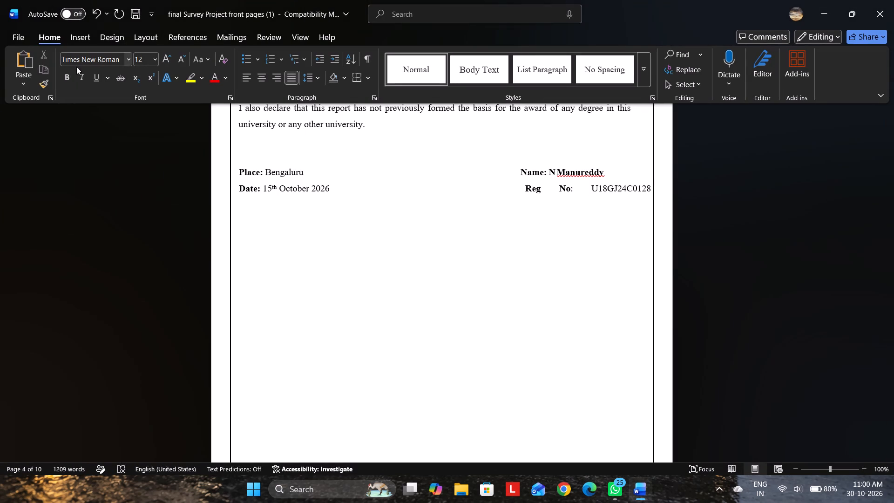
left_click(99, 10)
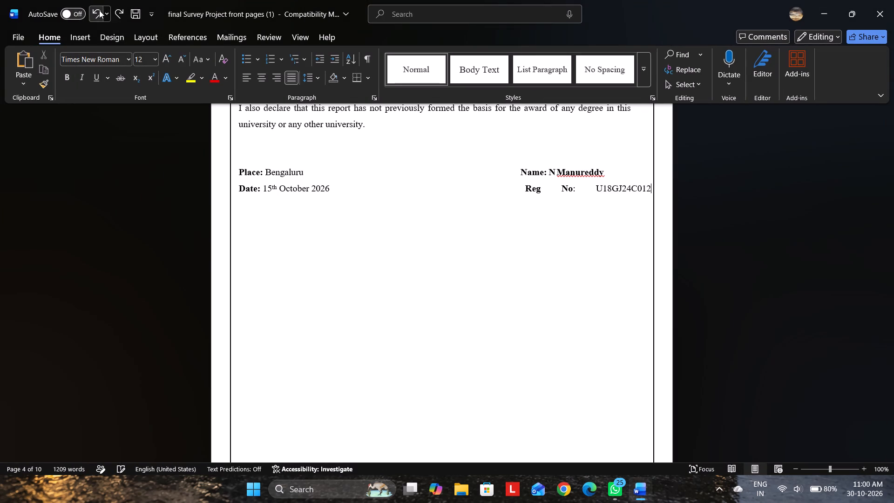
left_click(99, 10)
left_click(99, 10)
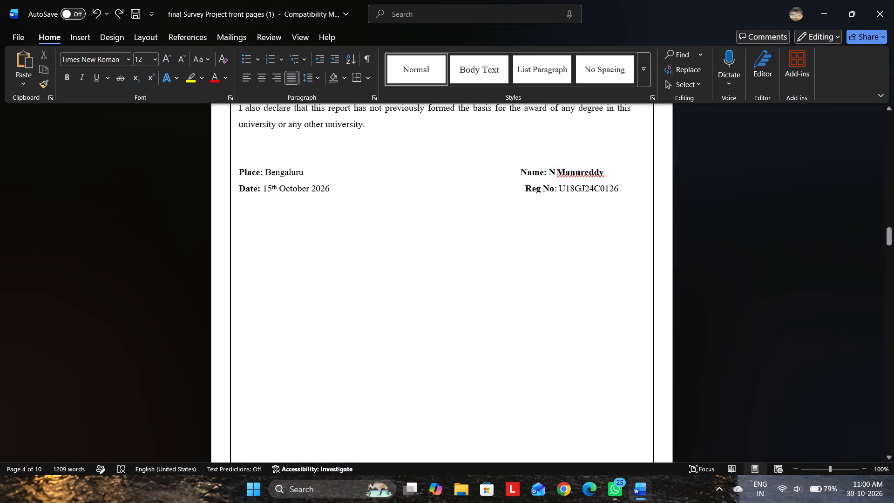
Change the last digit of the registration number below the Declaration to 8.
left_click(620, 190)
key("BackSpace")
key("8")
Replace the previous student's name below the Acknowledgement with the new student's name.
scroll(492, 256, "up", 1)
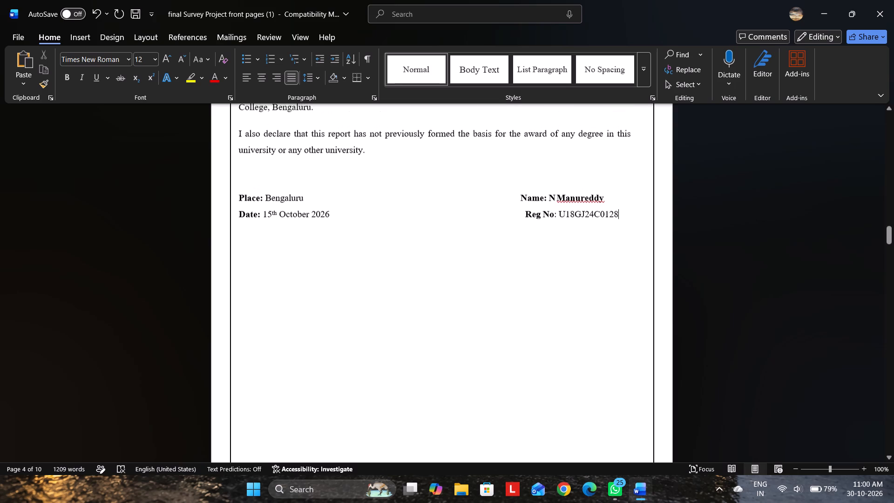
scroll(492, 256, "down", 18)
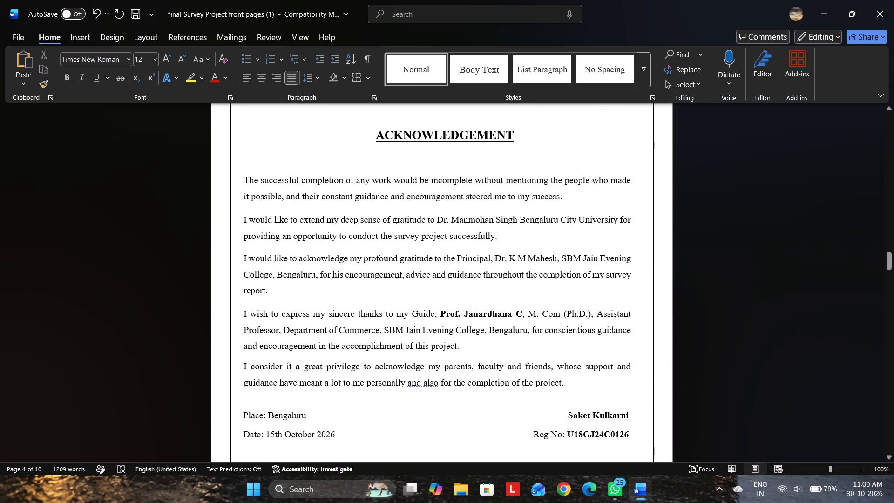
scroll(492, 256, "down", 2)
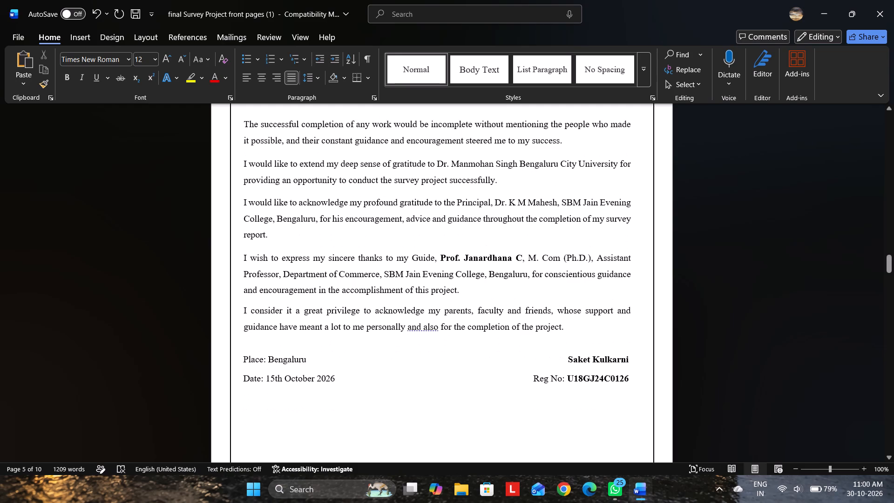
scroll(492, 256, "down", 2)
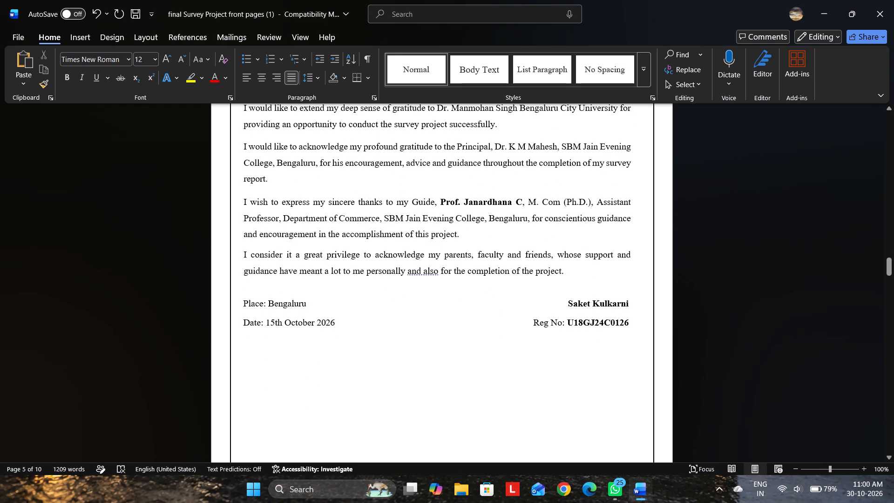
left_click_drag(623, 303, 580, 302)
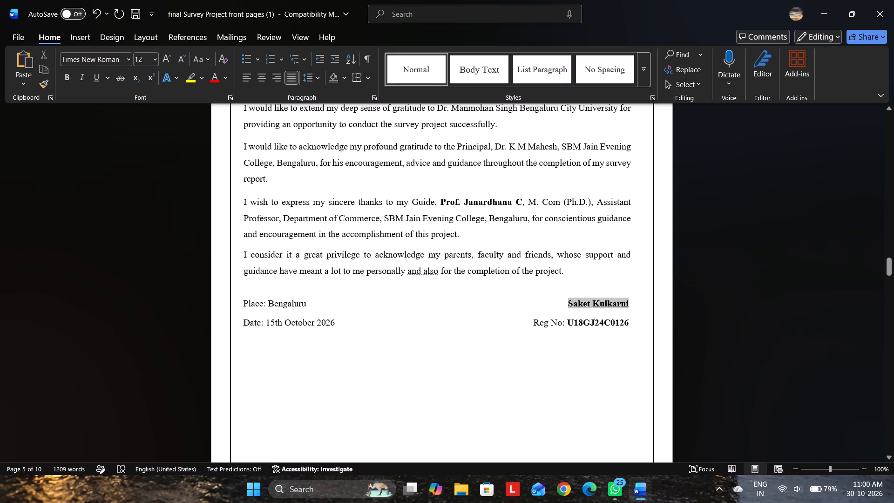
left_click_drag(580, 302, 578, 298)
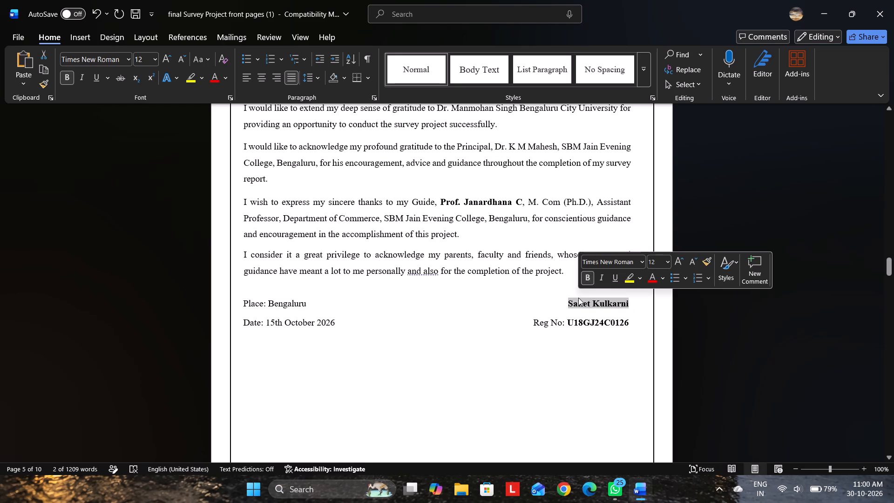
key("BackSpace")
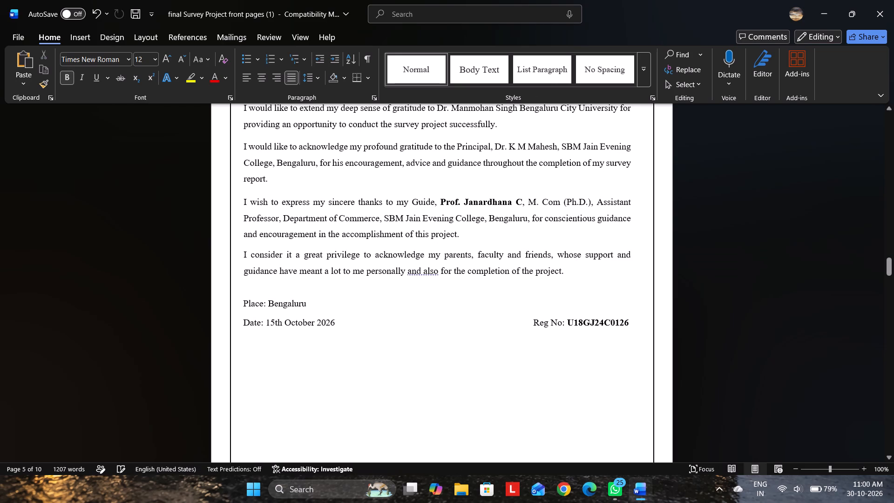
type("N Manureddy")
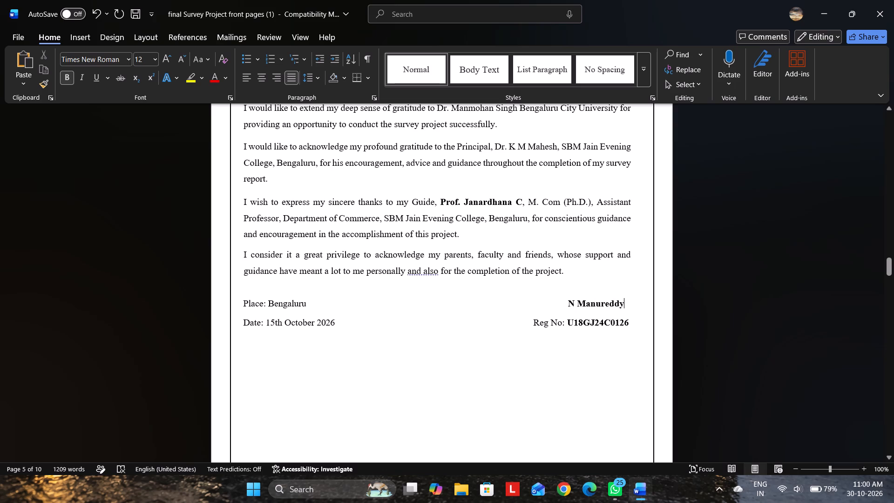
Change the last digit of the bold registration number below the Acknowledgement to 8.
left_click(630, 331)
key("BackSpace")
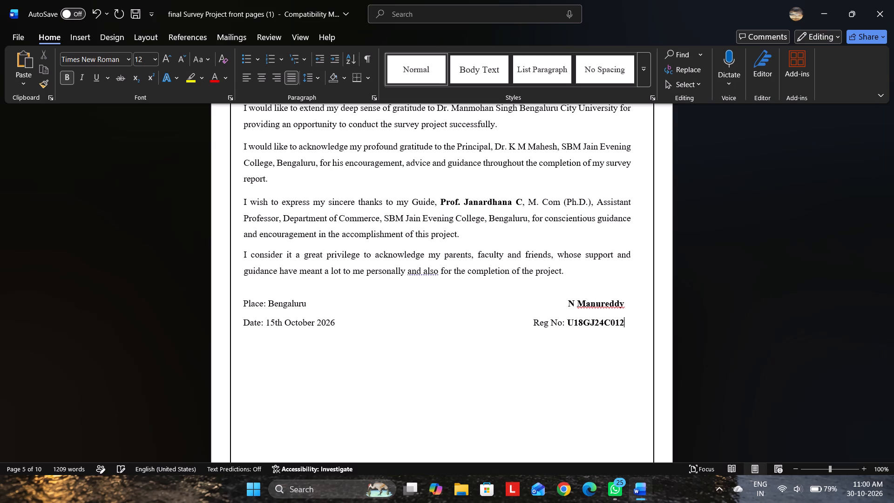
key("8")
Delete everything after the Acknowledgement page, from the TABLE OF CONTENTS heading through the list of tables ending at Table 4.21.
scroll(631, 334, "down", 5)
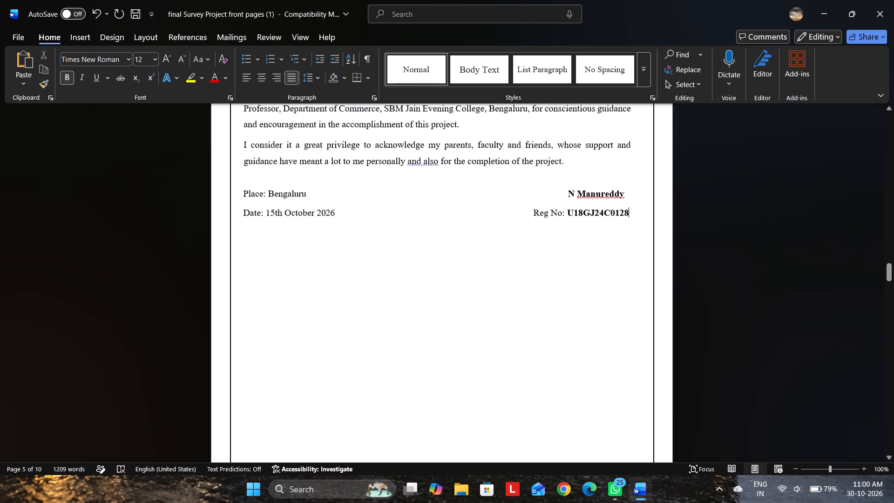
scroll(631, 334, "down", 13)
scroll(630, 334, "down", 8)
scroll(630, 334, "up", 3)
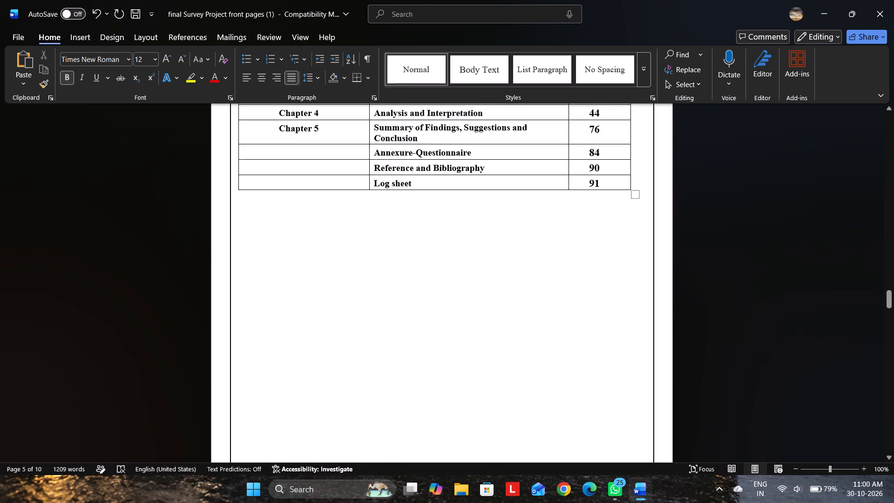
scroll(630, 334, "up", 9)
scroll(630, 334, "down", 1)
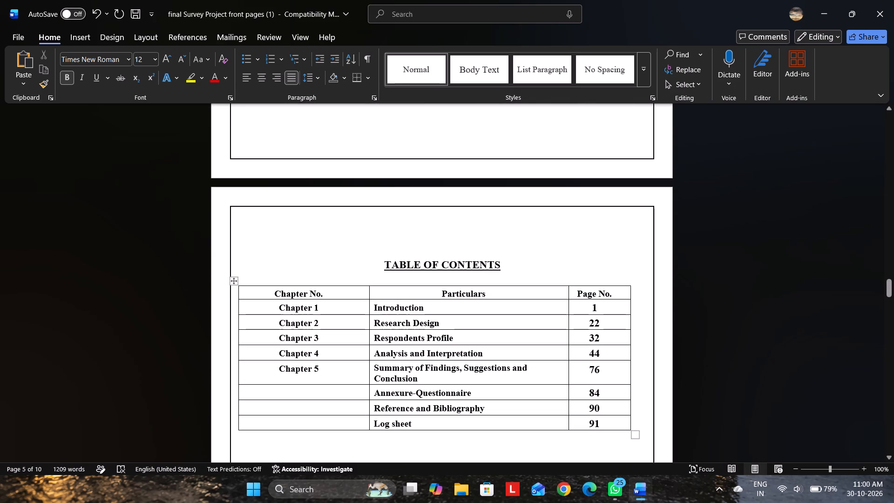
left_click_drag(254, 242, 256, 244)
left_click_drag(256, 244, 650, 502)
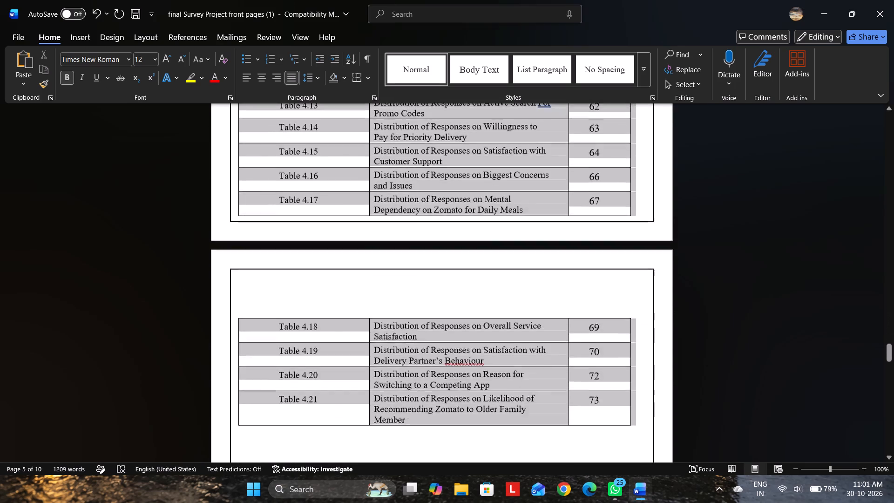
left_click_drag(650, 502, 664, 502)
key("BackSpace")
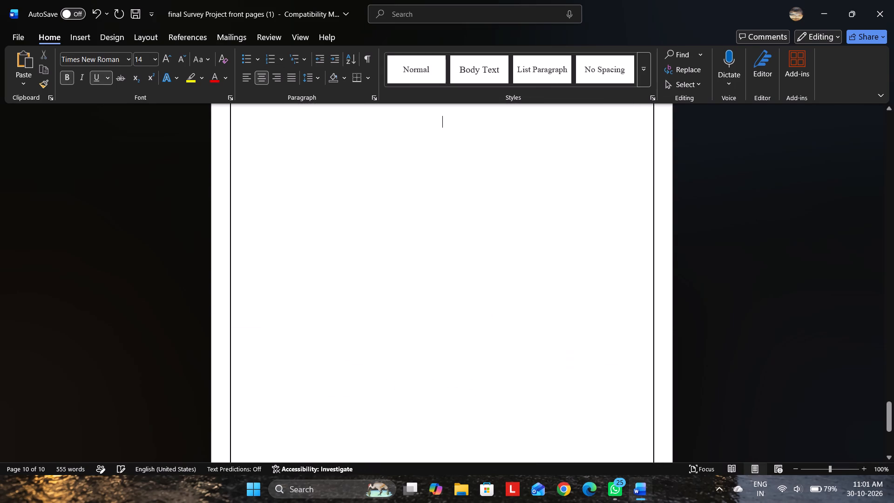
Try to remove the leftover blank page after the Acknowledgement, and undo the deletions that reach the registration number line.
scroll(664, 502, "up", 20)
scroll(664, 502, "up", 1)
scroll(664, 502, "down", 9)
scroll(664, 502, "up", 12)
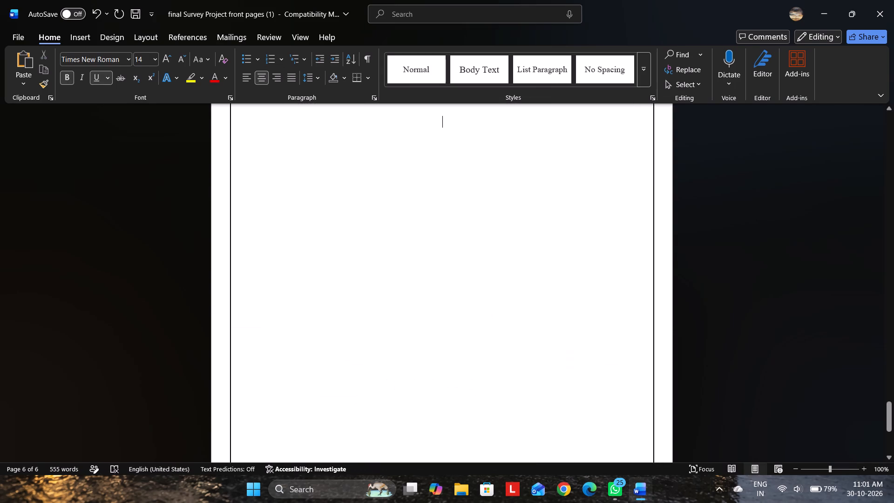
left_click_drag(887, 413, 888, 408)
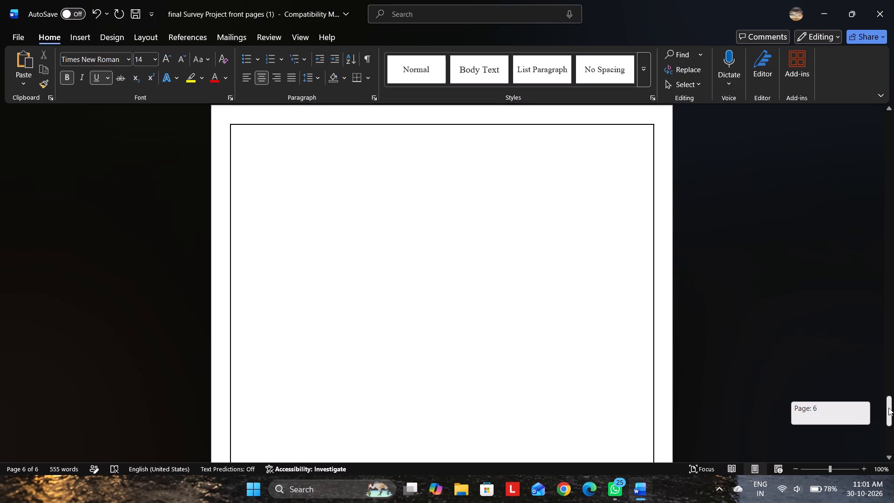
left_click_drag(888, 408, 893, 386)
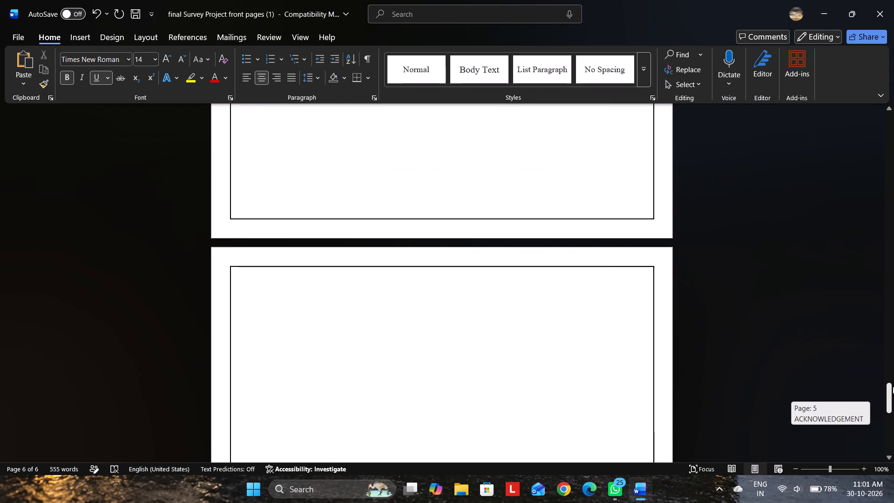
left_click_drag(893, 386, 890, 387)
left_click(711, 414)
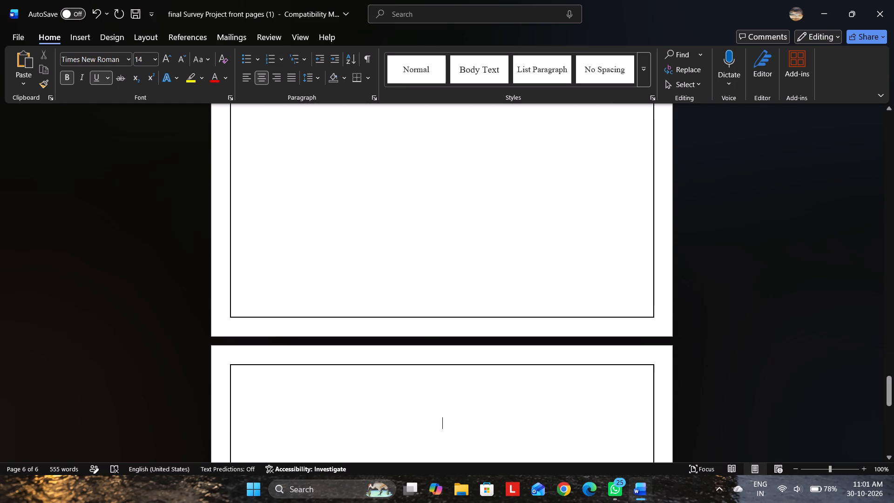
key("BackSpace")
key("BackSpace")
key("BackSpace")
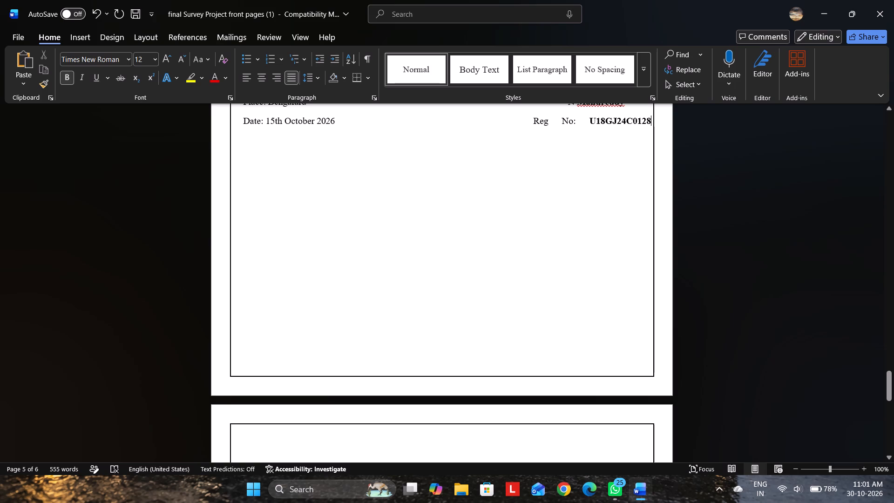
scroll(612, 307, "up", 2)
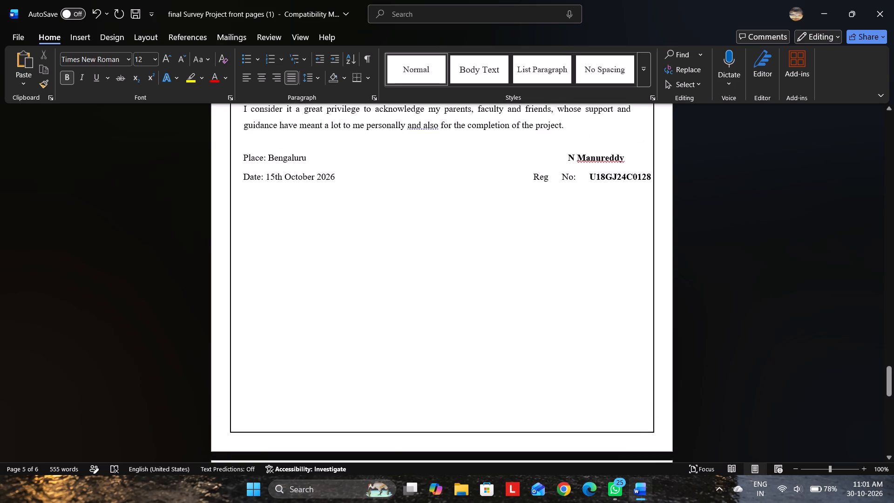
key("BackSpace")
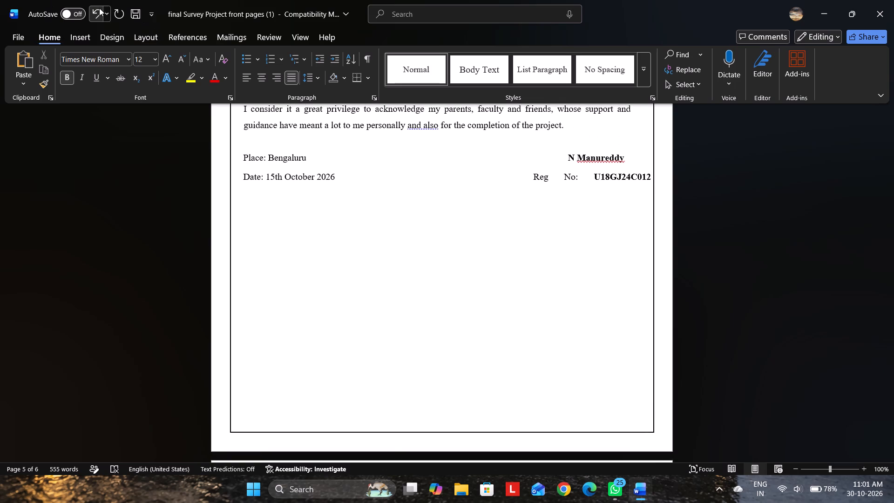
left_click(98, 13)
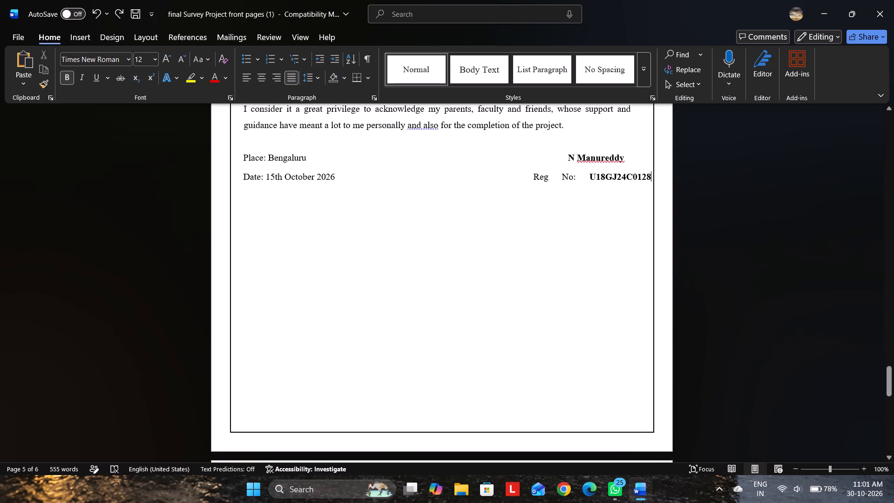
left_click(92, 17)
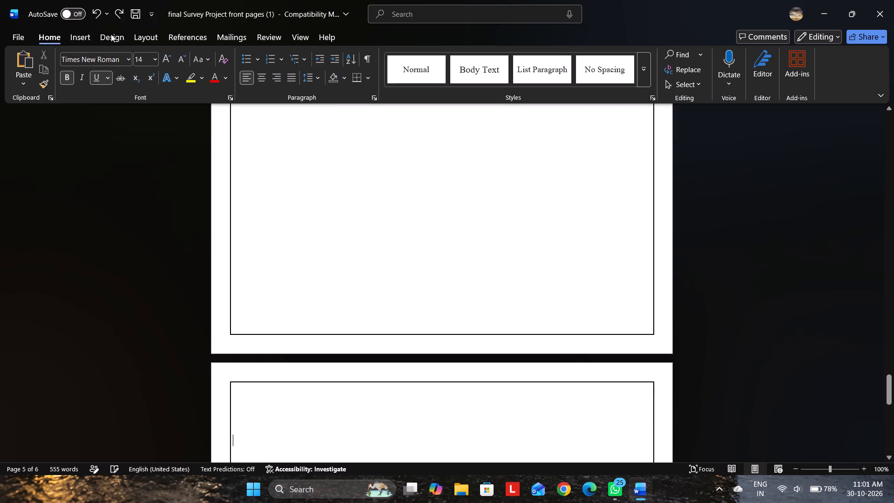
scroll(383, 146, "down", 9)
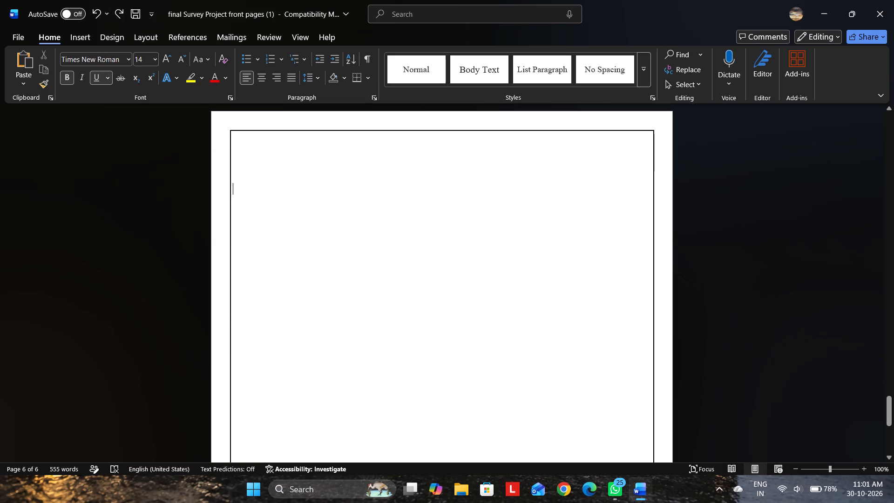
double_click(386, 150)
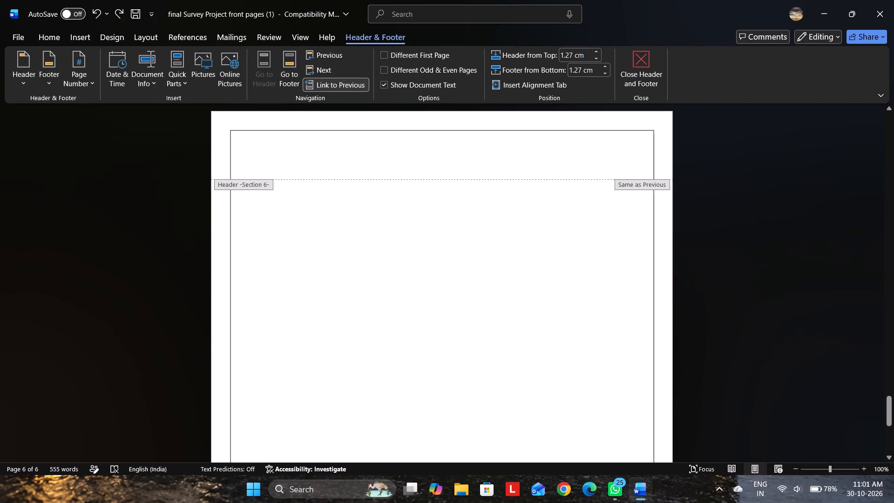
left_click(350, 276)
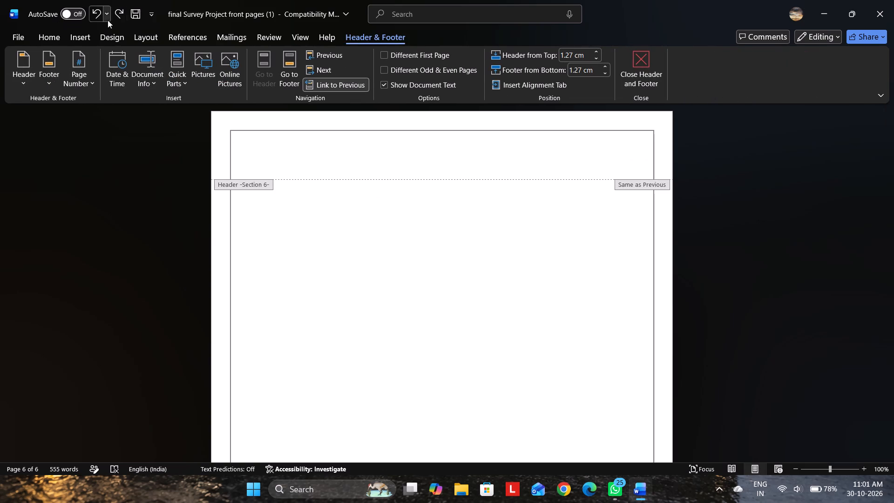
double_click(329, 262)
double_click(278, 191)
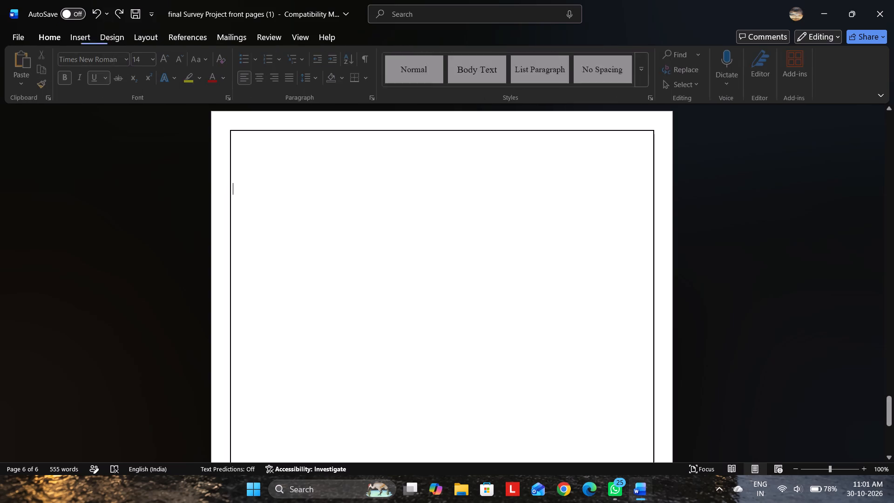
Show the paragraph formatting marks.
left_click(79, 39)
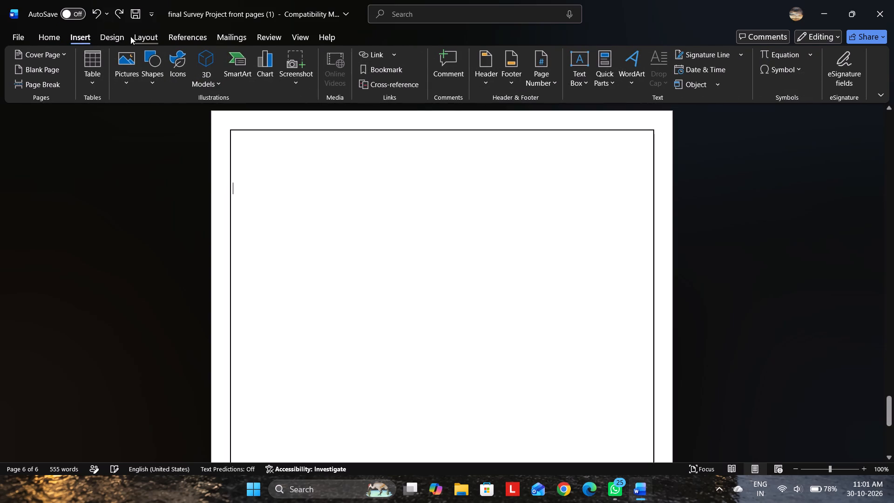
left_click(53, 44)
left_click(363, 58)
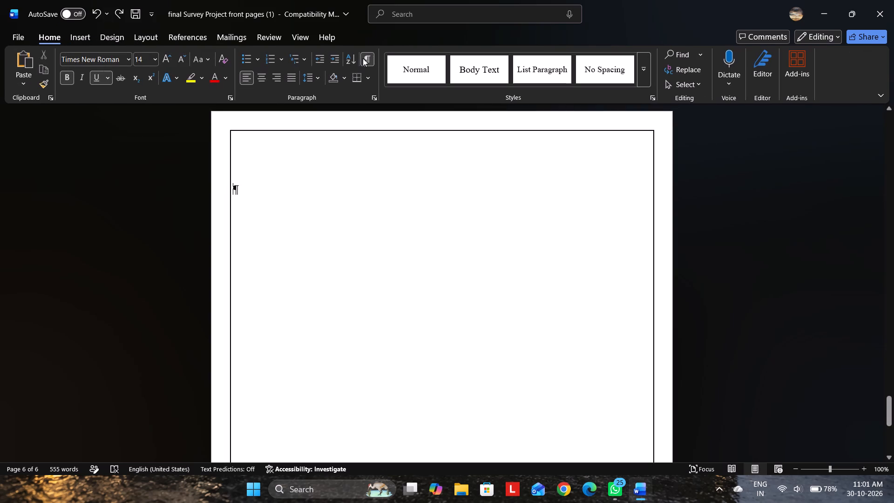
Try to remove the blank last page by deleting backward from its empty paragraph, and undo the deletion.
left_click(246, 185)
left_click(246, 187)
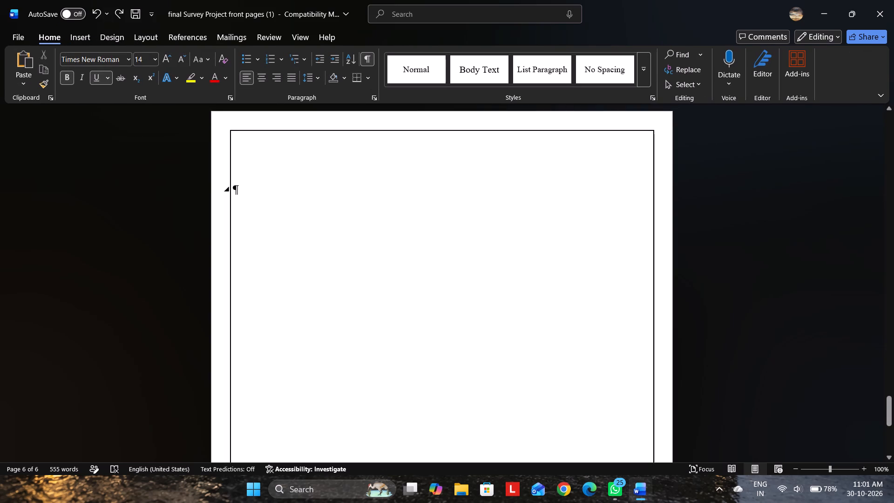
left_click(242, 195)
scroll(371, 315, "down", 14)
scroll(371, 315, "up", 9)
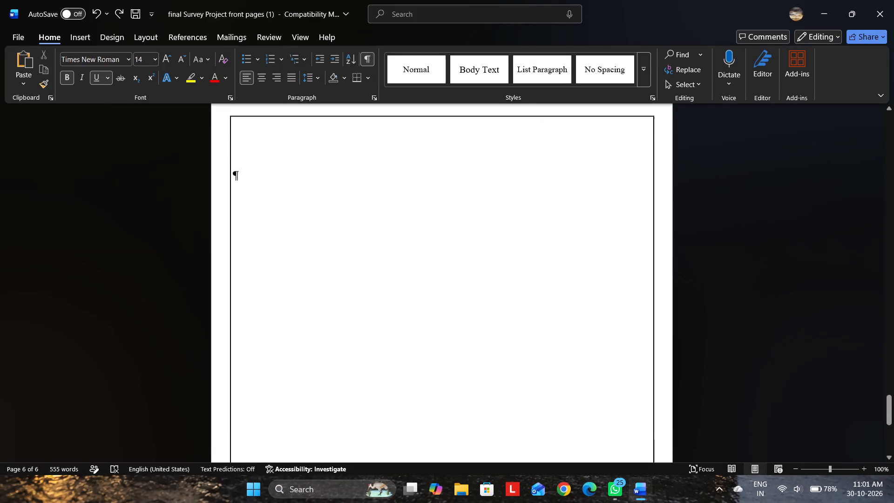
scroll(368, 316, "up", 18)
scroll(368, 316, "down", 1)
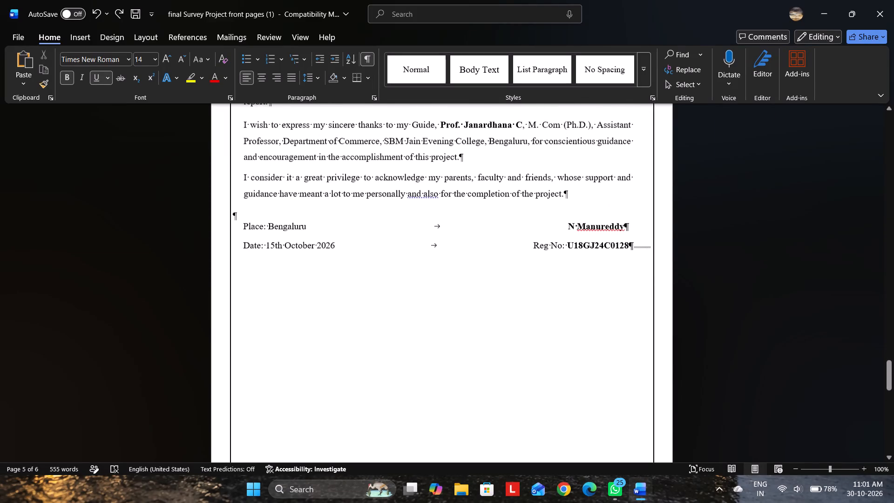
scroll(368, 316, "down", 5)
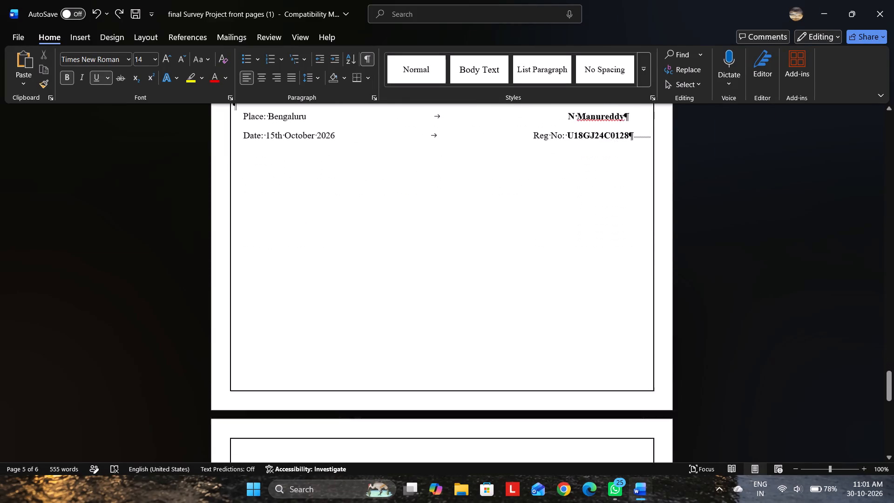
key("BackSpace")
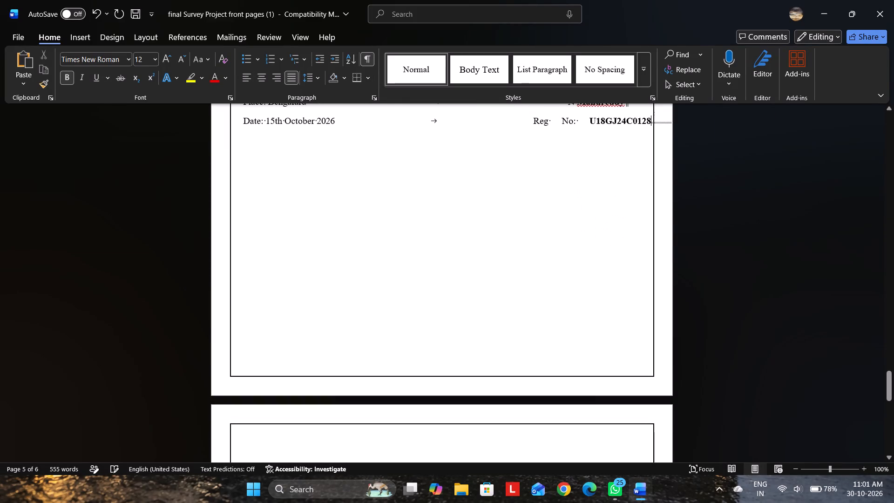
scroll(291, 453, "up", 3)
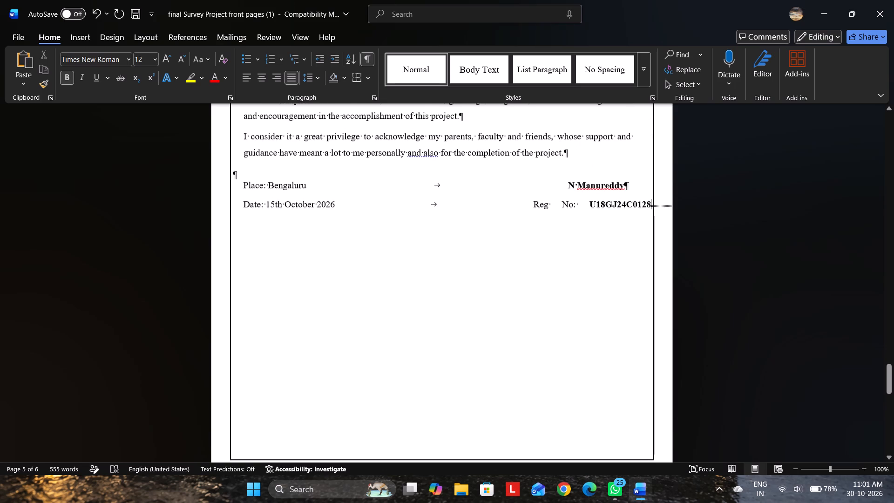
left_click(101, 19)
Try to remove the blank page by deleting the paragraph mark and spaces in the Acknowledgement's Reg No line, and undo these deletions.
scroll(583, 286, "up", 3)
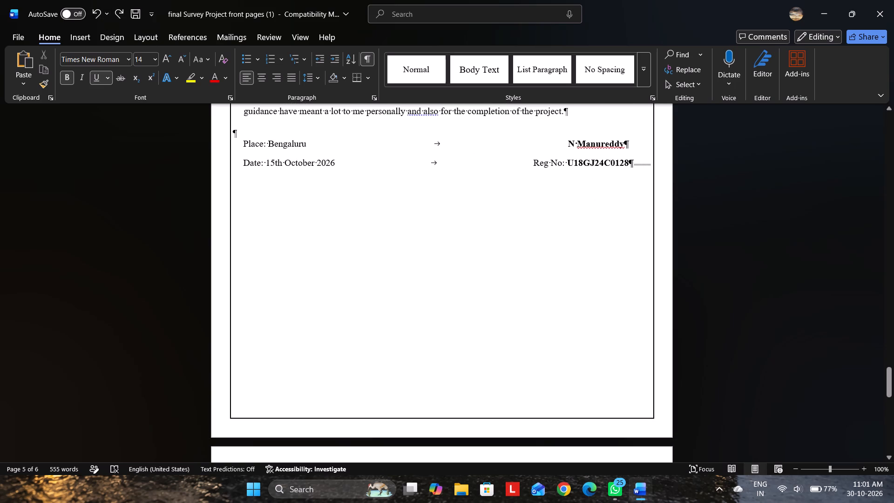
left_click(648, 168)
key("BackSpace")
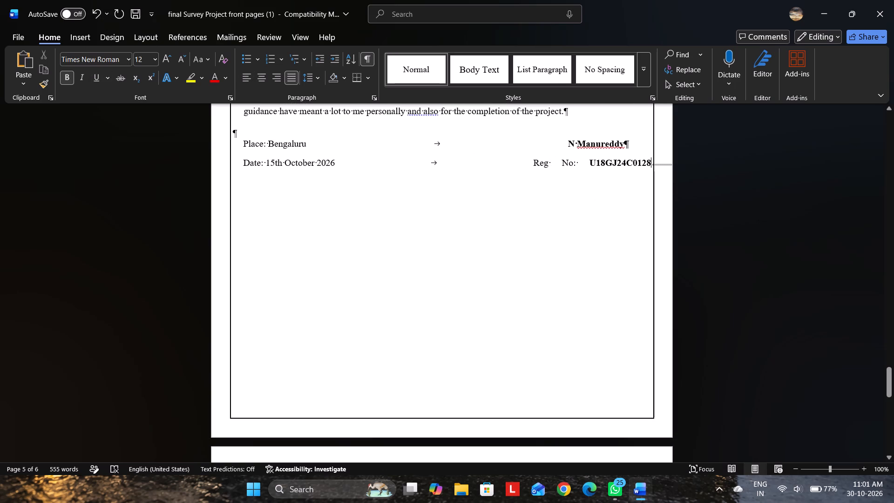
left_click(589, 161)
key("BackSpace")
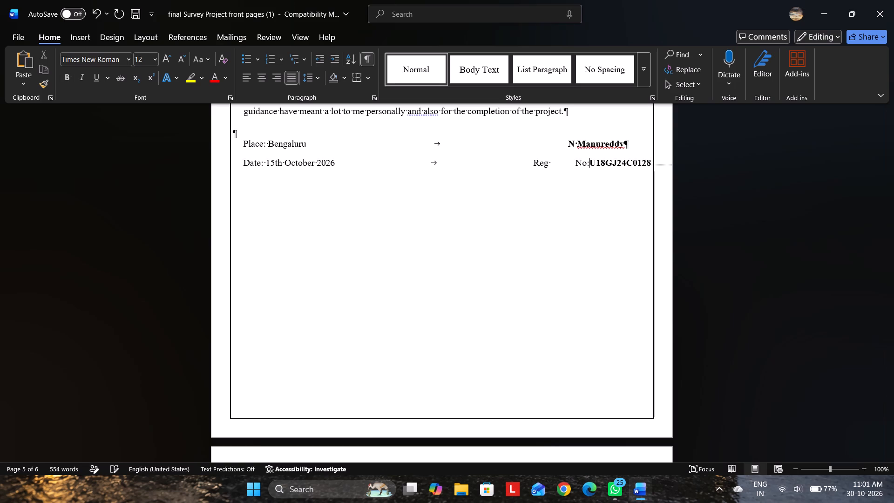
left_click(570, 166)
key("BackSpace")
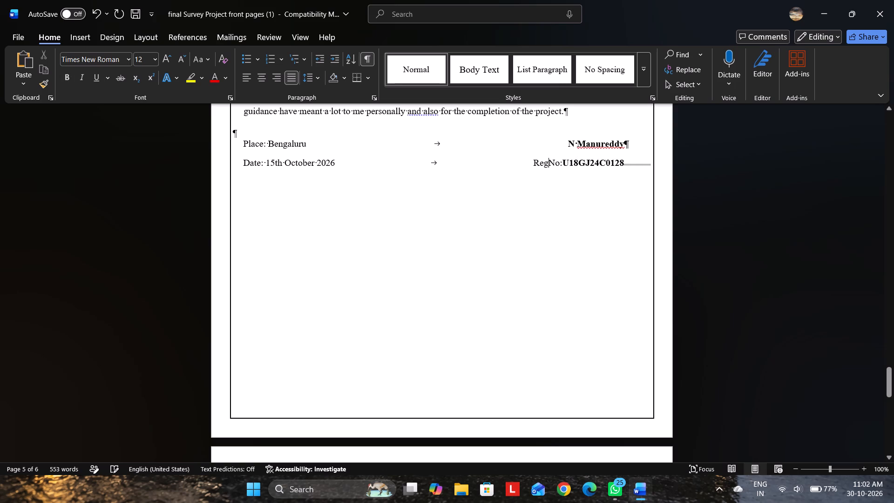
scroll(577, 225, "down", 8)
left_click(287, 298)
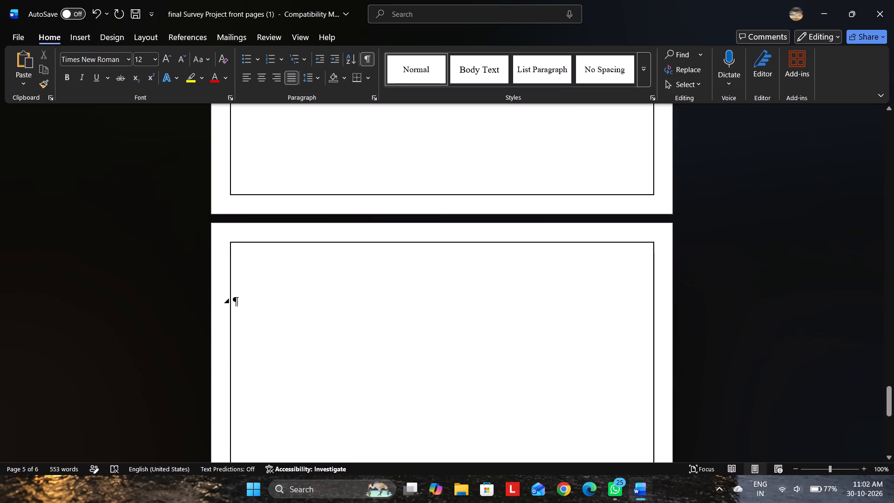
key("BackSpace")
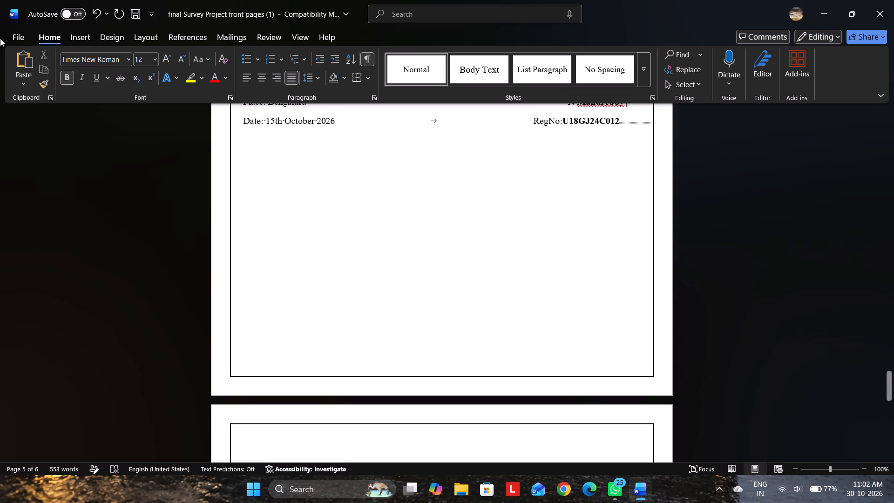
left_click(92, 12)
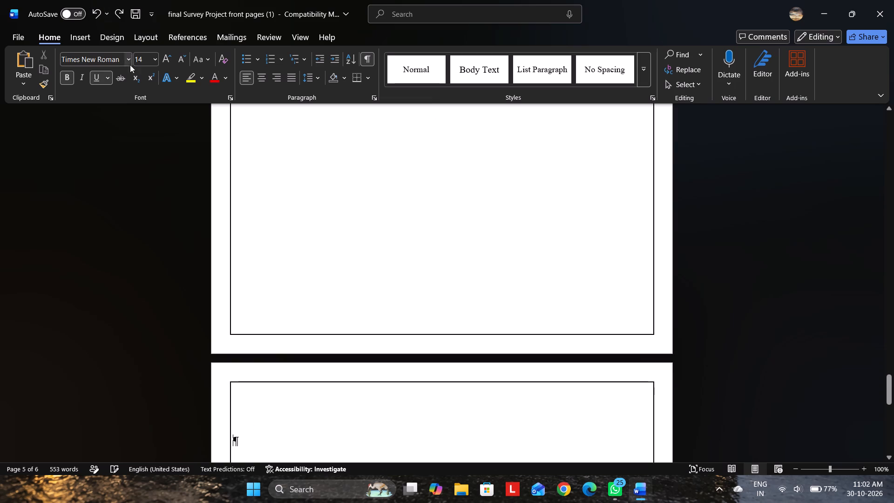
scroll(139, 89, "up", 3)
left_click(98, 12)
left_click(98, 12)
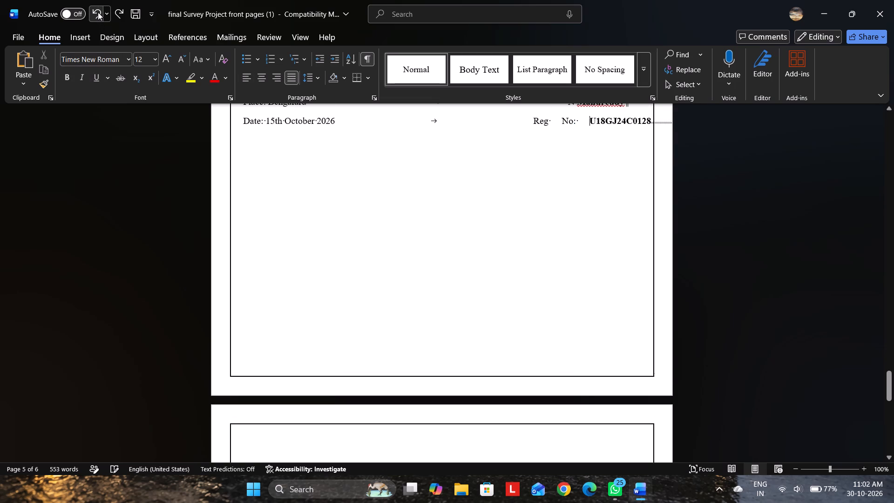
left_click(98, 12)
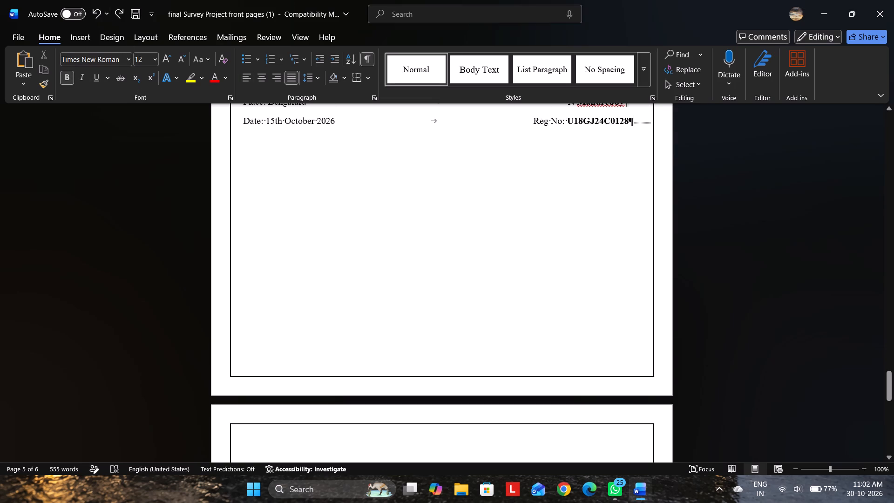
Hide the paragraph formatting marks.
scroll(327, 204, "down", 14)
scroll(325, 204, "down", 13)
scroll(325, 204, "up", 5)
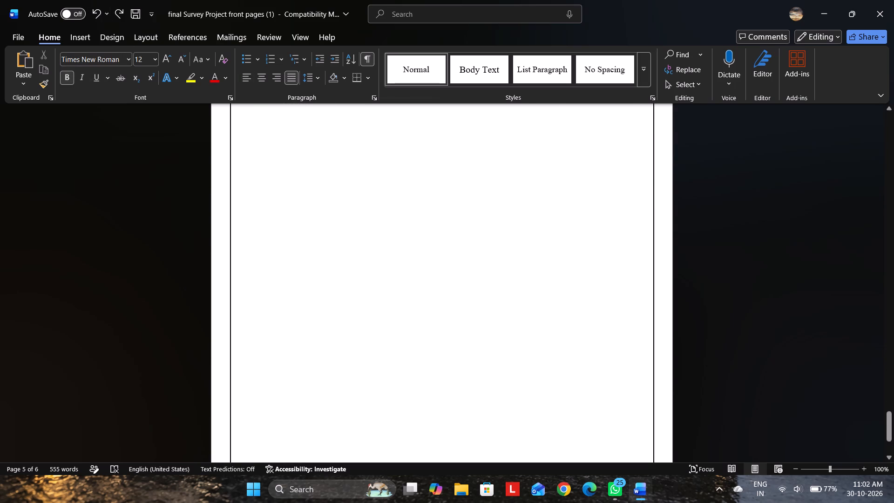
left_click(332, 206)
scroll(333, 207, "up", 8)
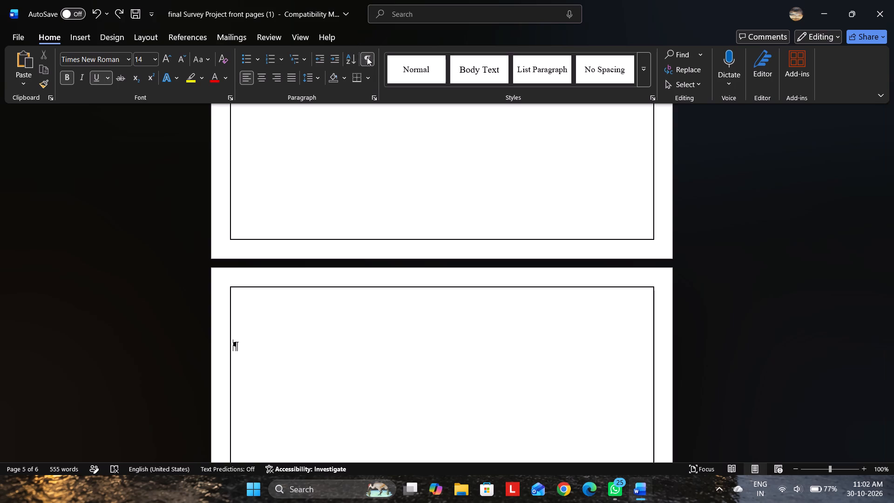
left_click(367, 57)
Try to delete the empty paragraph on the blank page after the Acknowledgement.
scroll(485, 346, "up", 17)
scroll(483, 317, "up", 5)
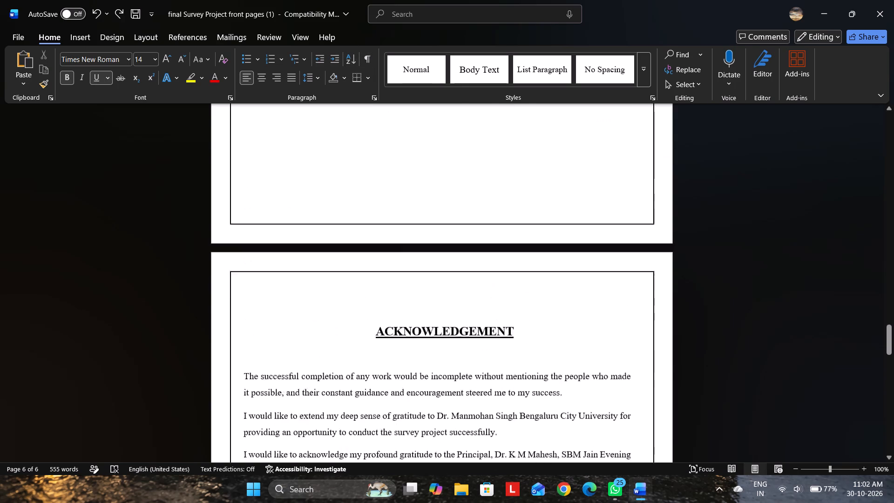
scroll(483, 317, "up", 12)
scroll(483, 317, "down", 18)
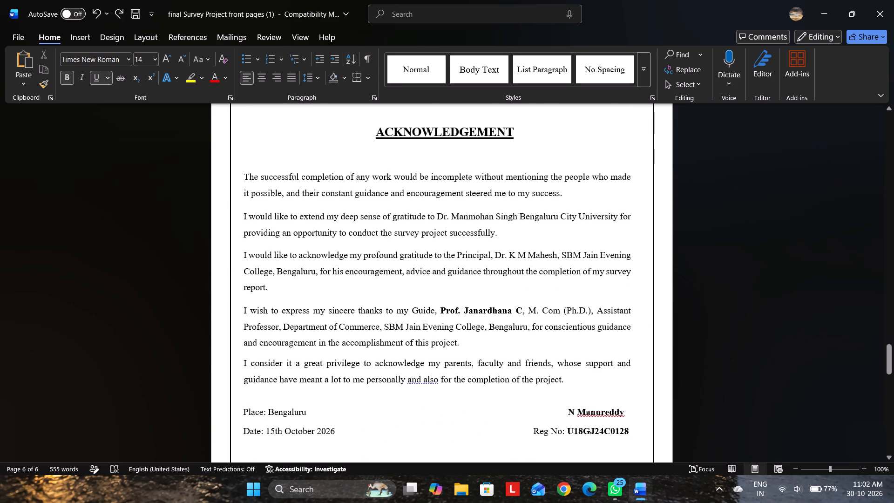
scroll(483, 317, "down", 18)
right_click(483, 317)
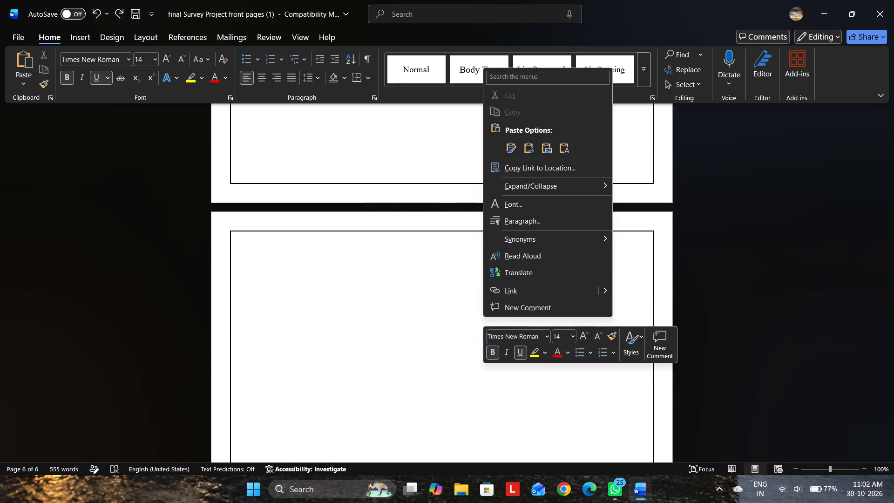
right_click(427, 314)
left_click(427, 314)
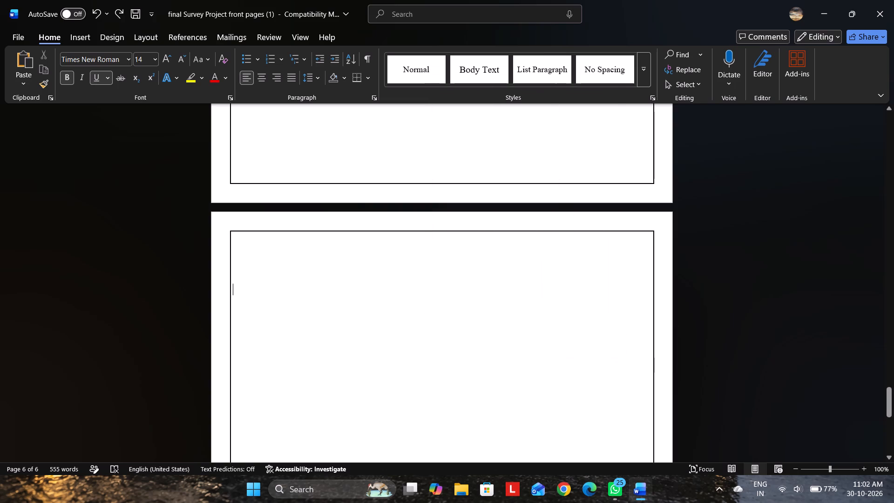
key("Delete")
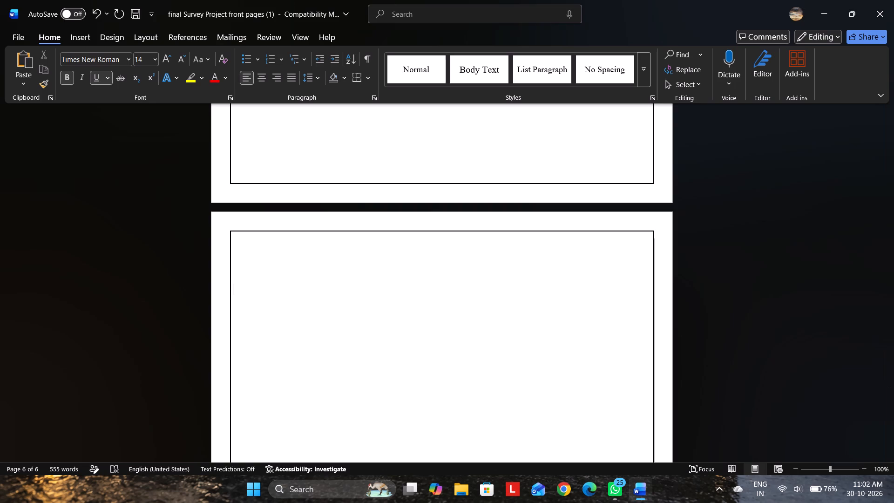
Insert a page break after the registration number at the end of the Acknowledgement page.
scroll(424, 314, "up", 10)
left_click(423, 313)
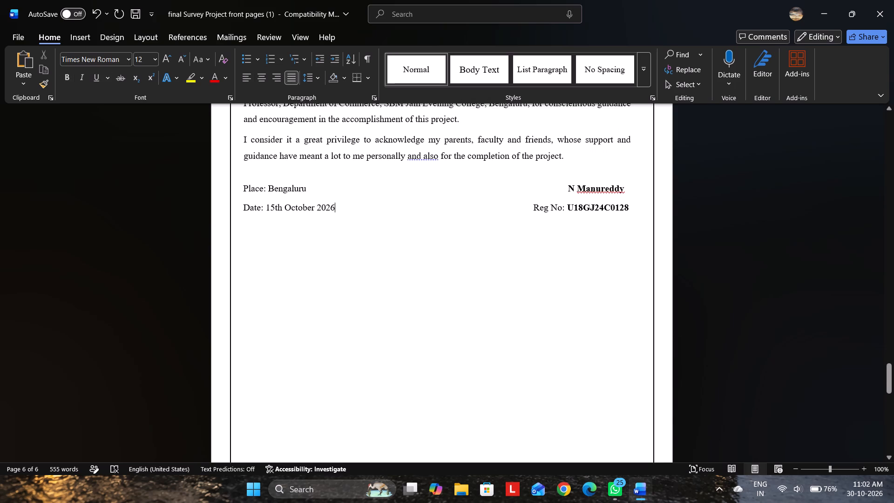
left_click(639, 214)
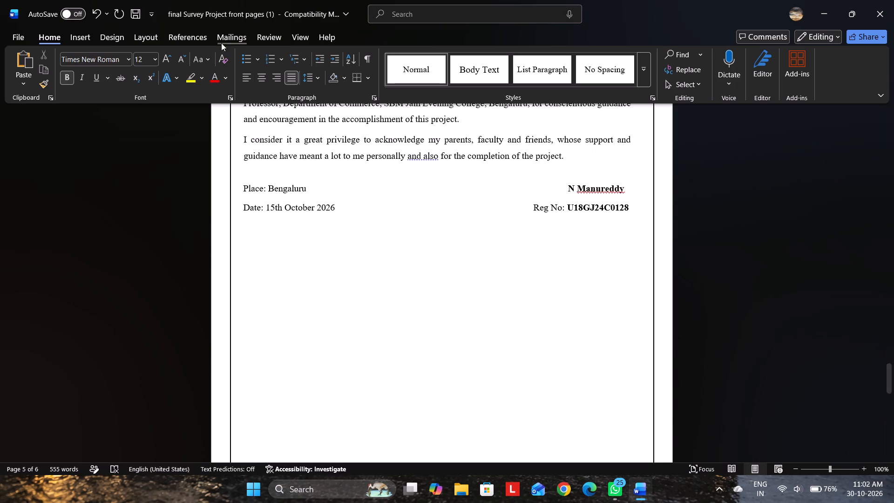
left_click(75, 37)
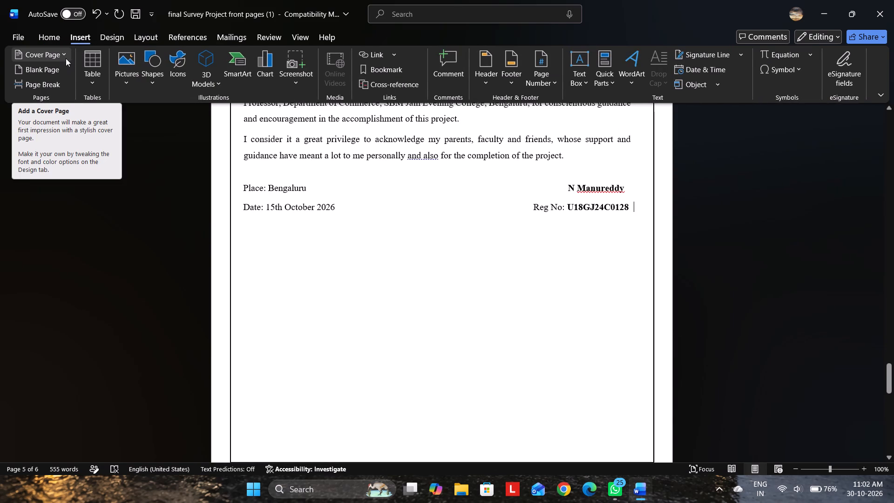
left_click(108, 39)
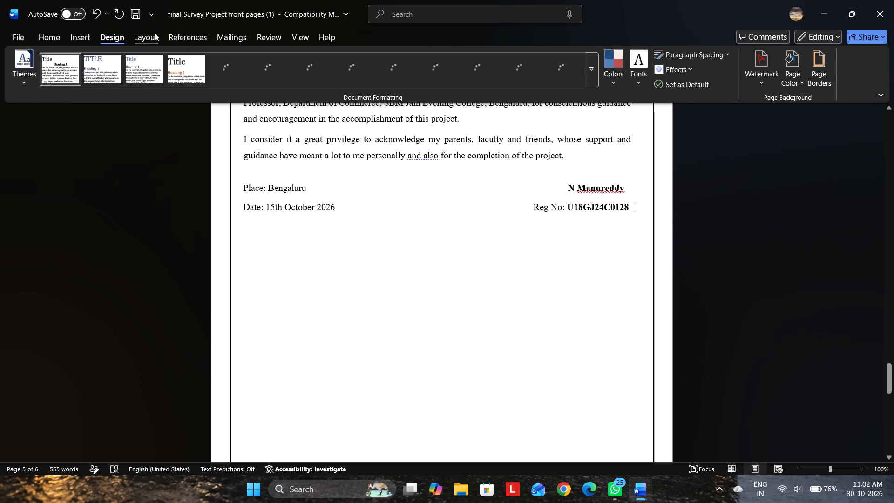
left_click(146, 34)
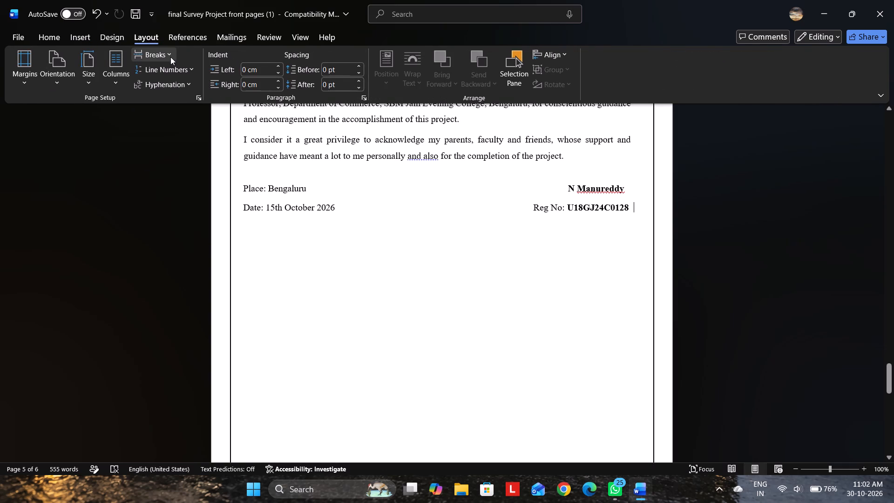
left_click(170, 57)
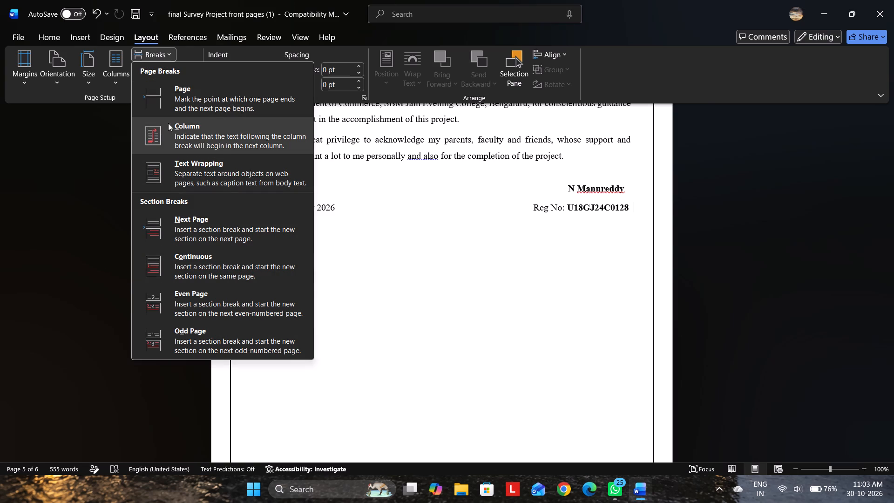
left_click(189, 98)
scroll(447, 273, "down", 4)
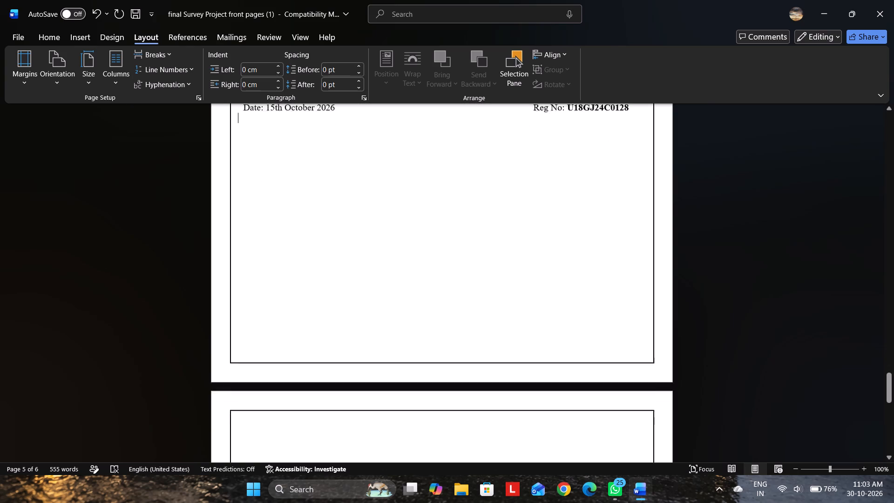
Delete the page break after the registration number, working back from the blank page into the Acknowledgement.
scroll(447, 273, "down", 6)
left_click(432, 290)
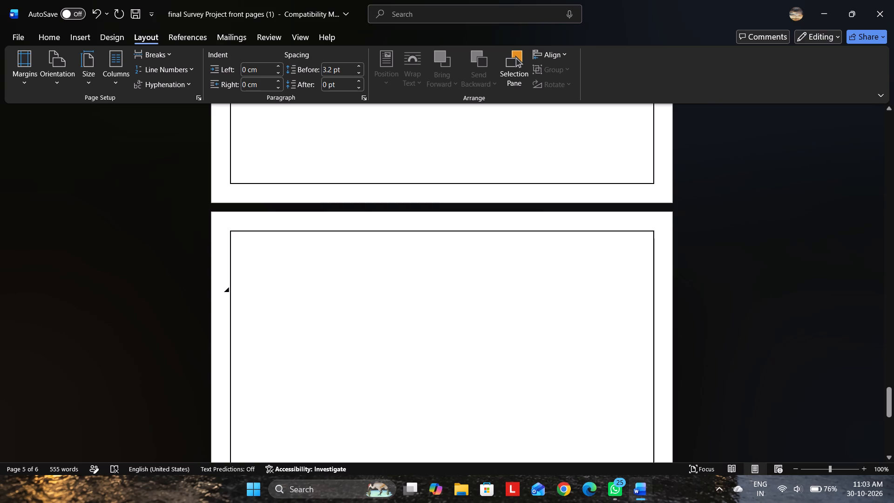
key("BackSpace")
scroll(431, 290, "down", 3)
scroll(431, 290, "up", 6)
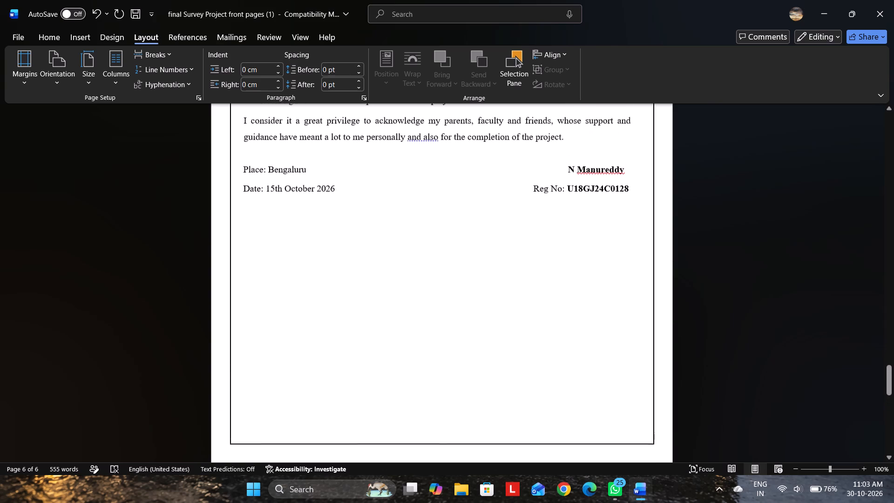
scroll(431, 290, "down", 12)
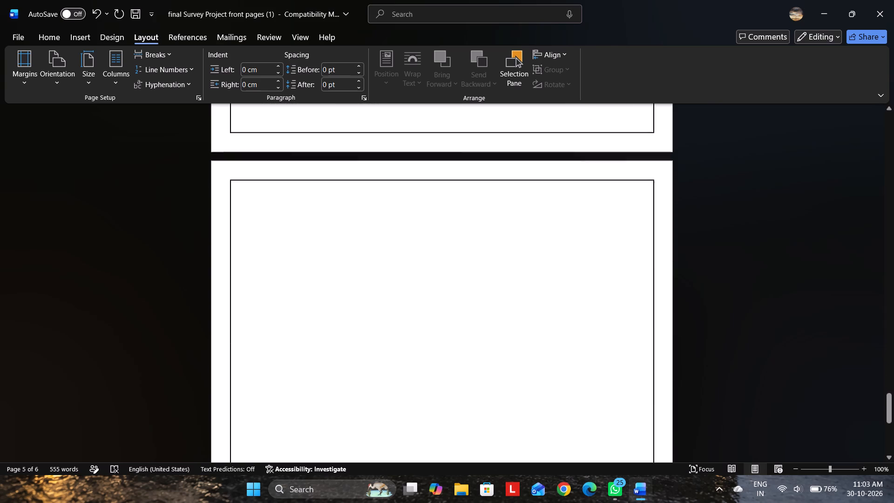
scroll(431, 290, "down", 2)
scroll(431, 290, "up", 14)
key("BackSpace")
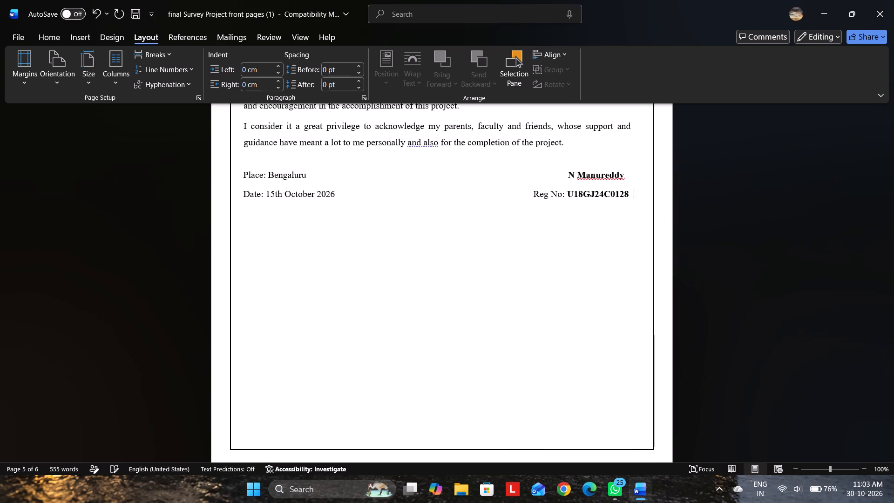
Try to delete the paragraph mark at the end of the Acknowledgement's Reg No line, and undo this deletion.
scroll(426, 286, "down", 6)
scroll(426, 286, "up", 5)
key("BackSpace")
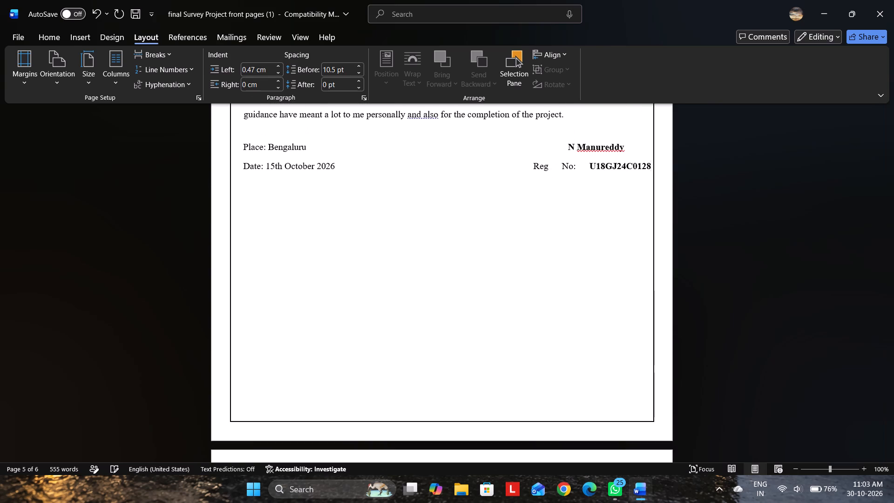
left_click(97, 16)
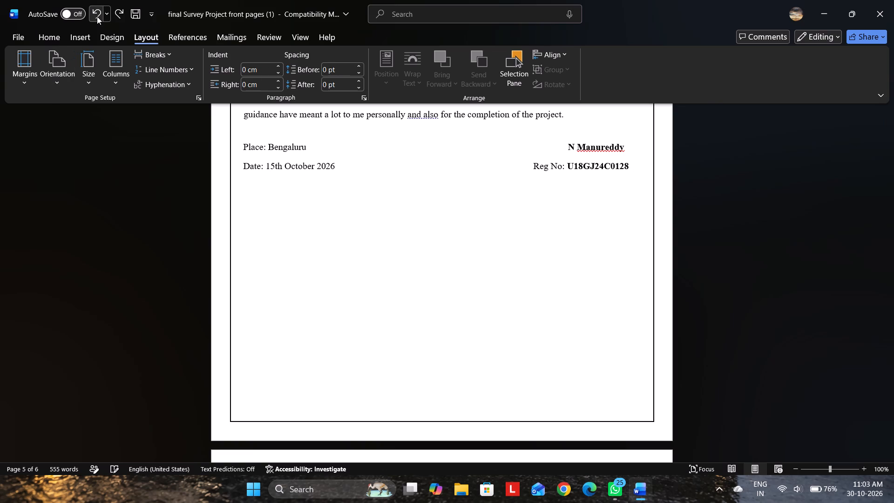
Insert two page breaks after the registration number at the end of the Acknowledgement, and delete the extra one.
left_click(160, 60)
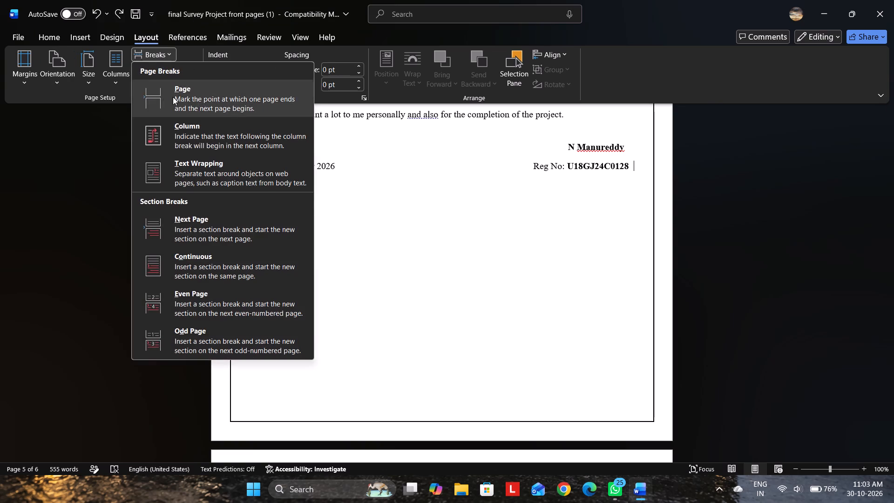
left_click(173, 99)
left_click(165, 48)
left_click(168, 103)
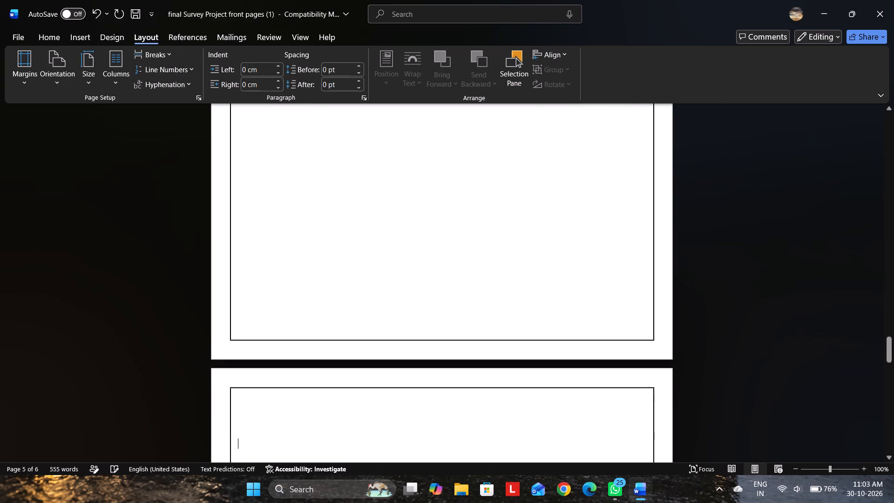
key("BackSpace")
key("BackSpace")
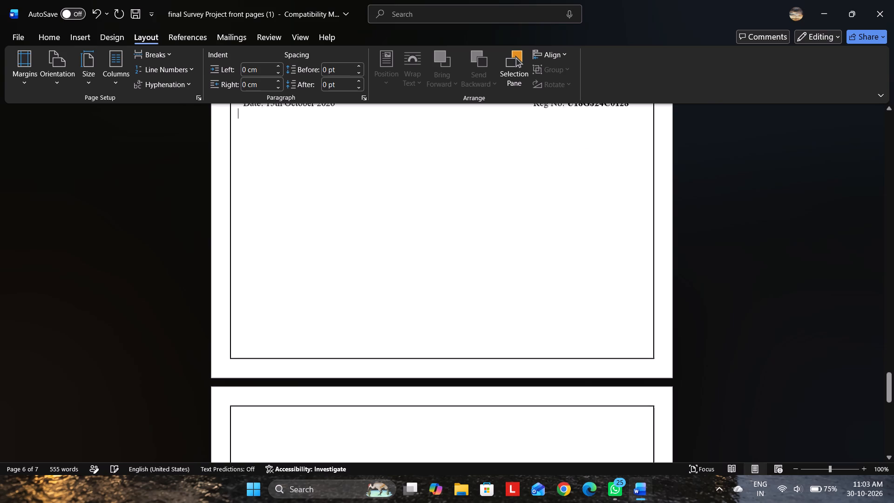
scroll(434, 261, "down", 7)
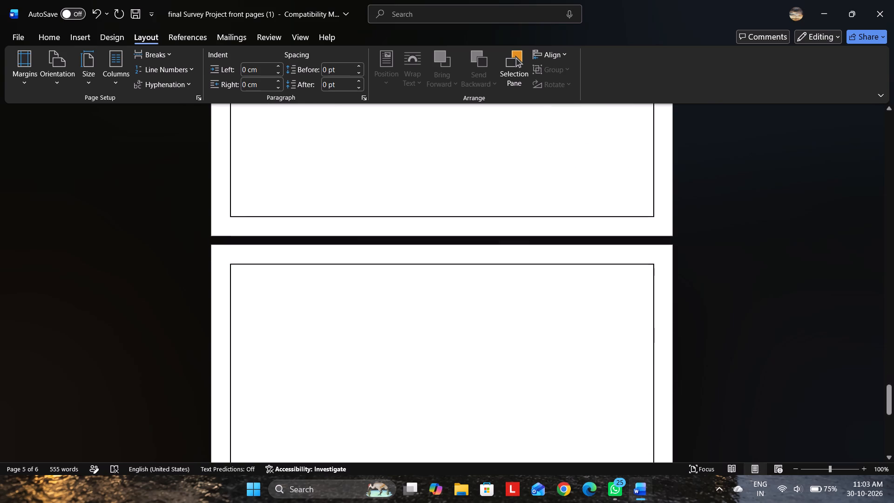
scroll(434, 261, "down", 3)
Show the paragraph formatting marks.
left_click(48, 41)
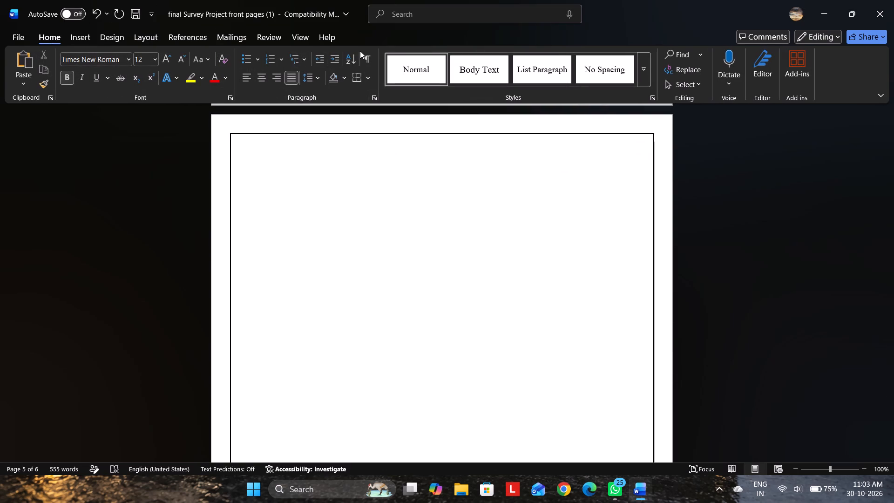
left_click(366, 57)
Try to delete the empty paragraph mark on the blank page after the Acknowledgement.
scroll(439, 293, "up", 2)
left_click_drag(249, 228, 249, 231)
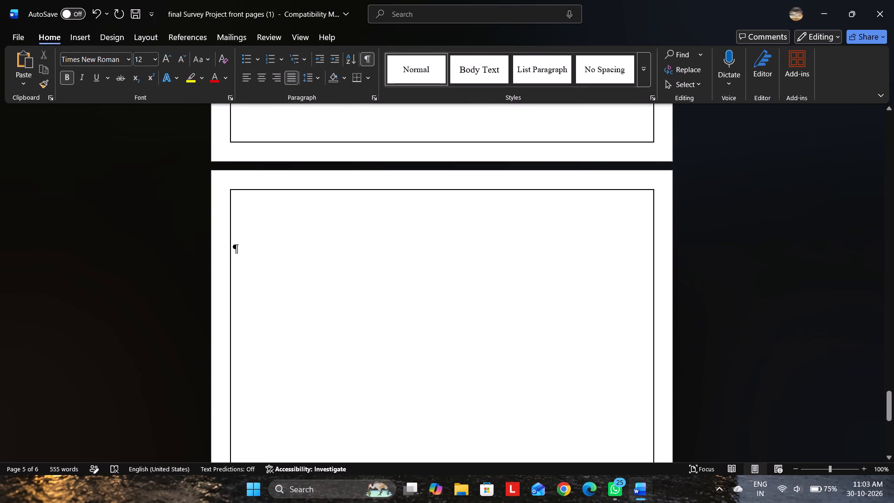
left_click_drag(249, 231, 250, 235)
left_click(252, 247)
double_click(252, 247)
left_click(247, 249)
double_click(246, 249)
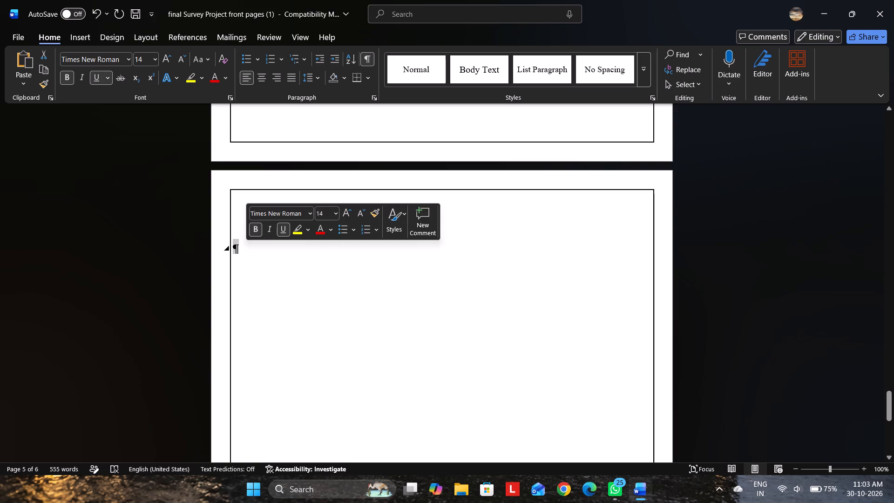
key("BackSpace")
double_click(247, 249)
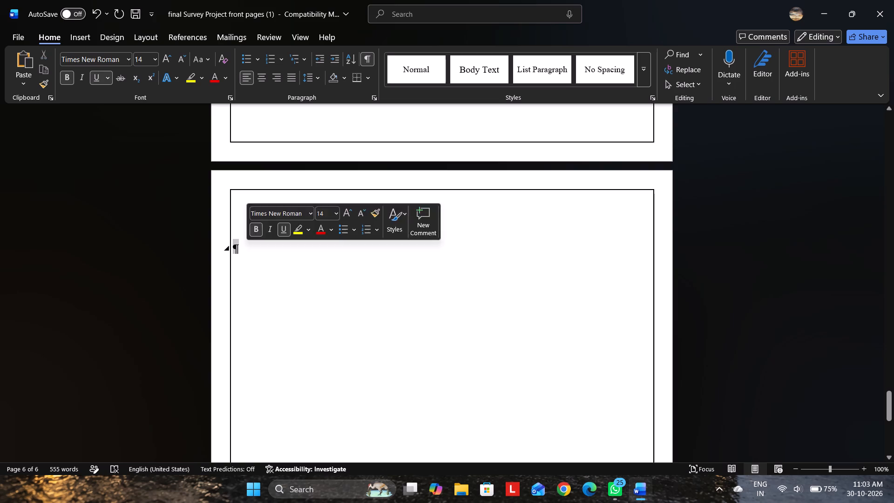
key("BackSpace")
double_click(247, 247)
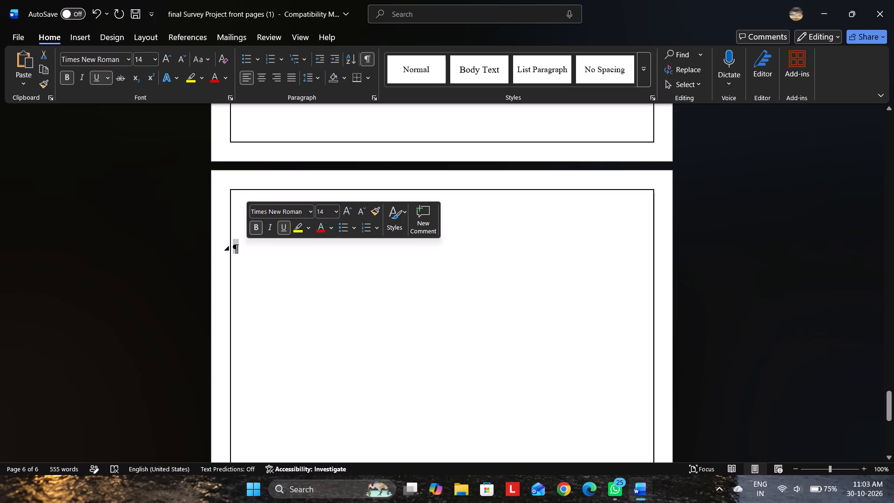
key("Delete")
Delete the paragraph mark between the page break and the section break below the Acknowledgement's Reg No line.
scroll(250, 248, "up", 13)
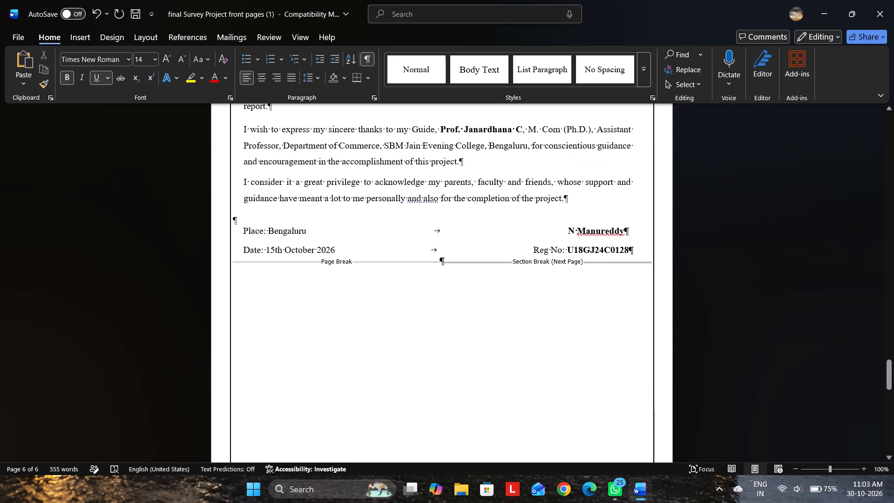
left_click(459, 260)
key("BackSpace")
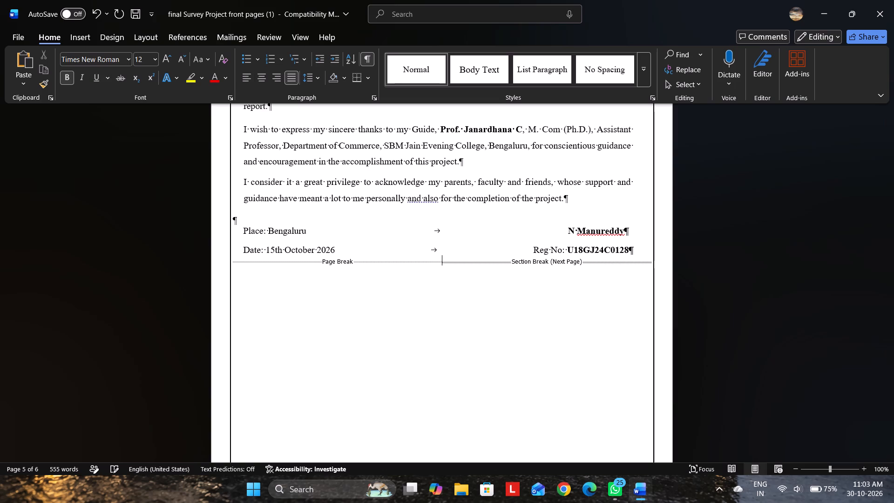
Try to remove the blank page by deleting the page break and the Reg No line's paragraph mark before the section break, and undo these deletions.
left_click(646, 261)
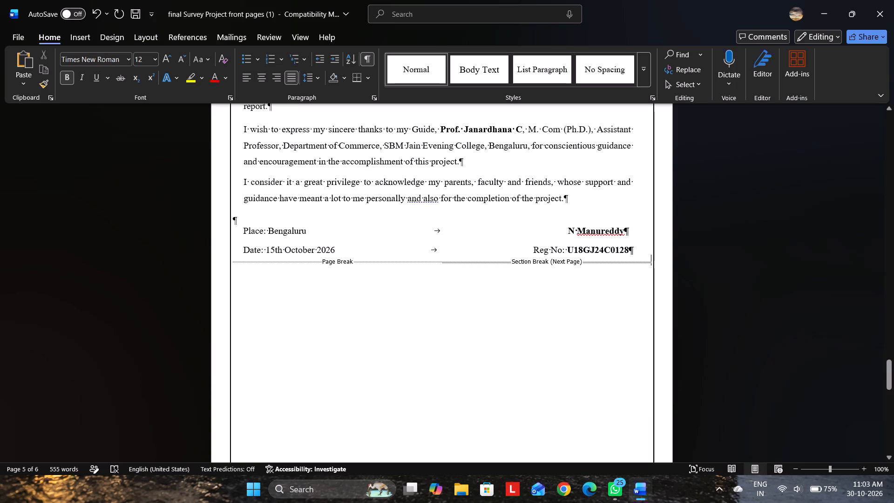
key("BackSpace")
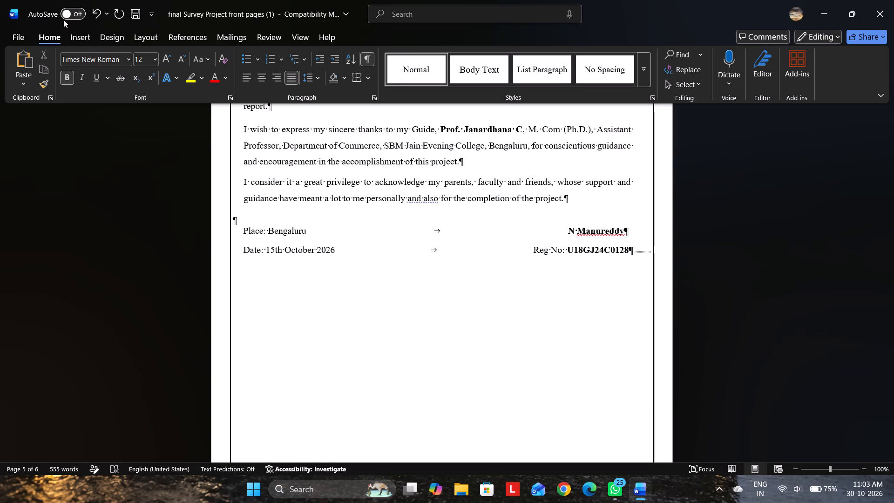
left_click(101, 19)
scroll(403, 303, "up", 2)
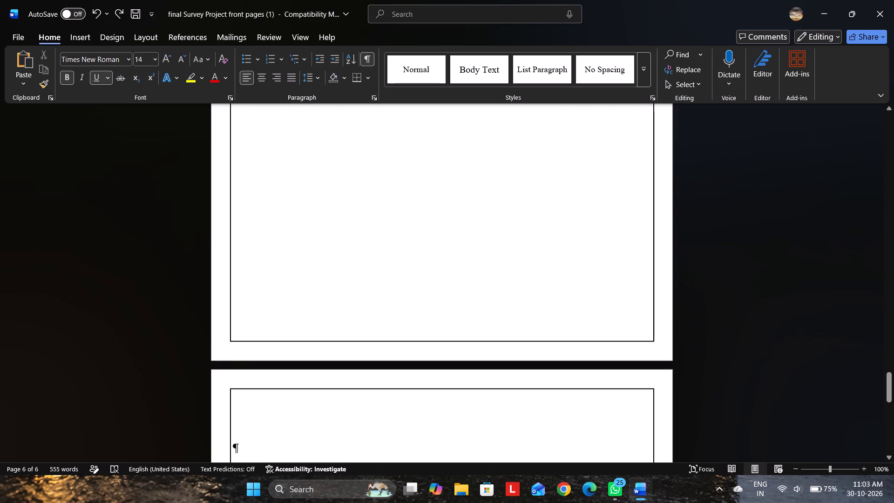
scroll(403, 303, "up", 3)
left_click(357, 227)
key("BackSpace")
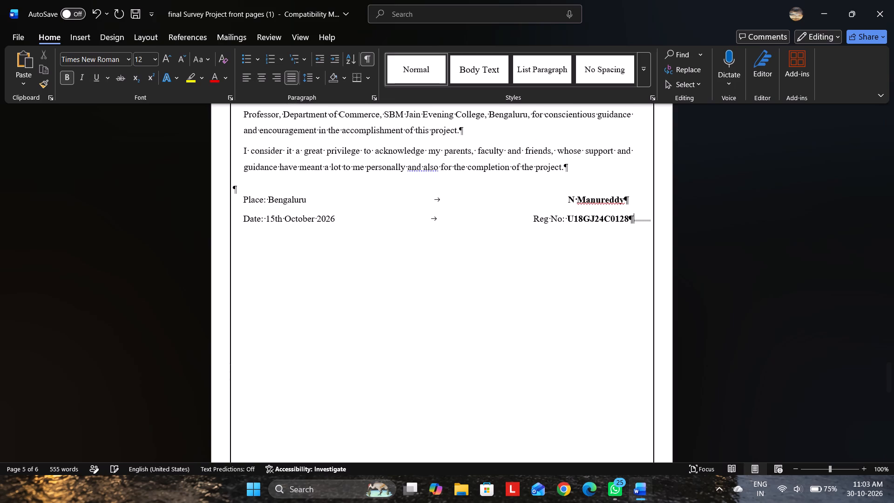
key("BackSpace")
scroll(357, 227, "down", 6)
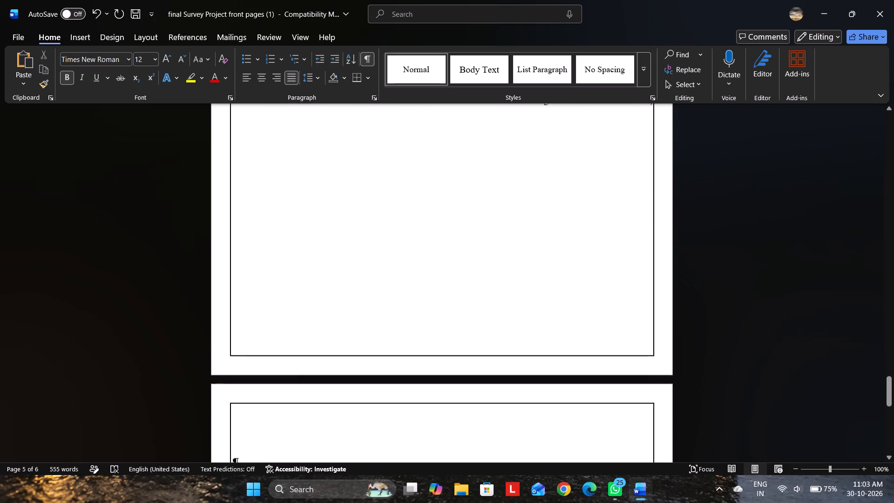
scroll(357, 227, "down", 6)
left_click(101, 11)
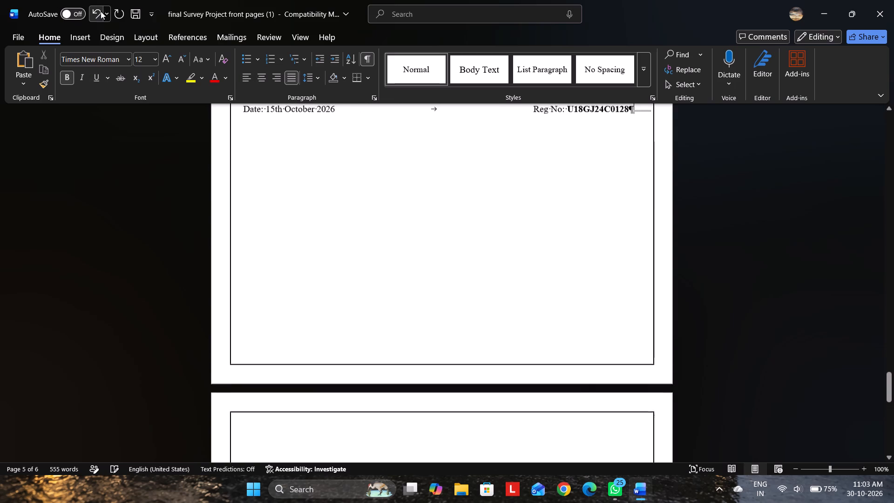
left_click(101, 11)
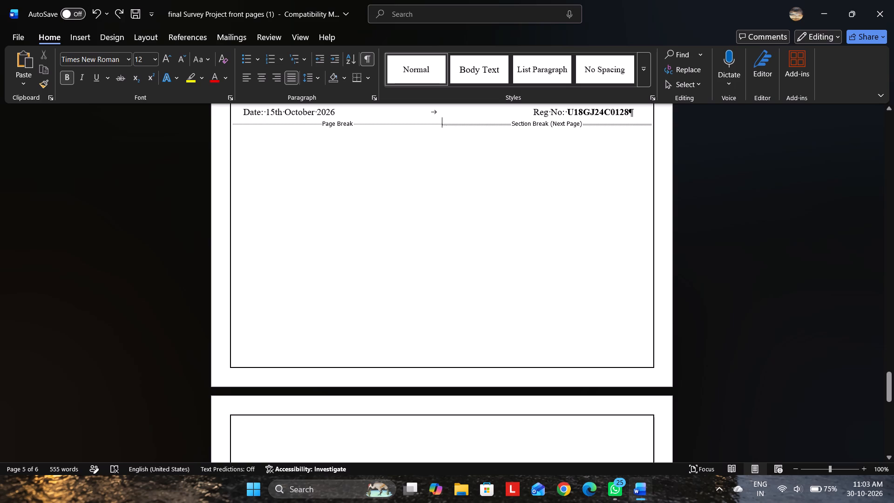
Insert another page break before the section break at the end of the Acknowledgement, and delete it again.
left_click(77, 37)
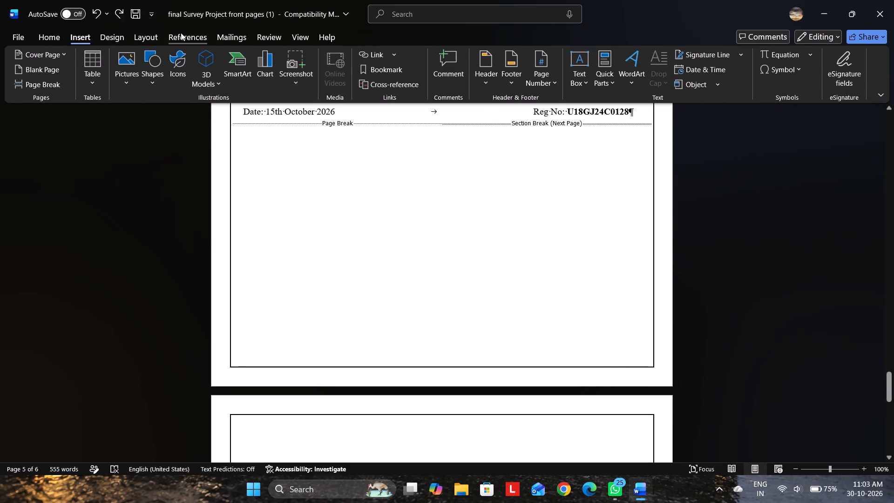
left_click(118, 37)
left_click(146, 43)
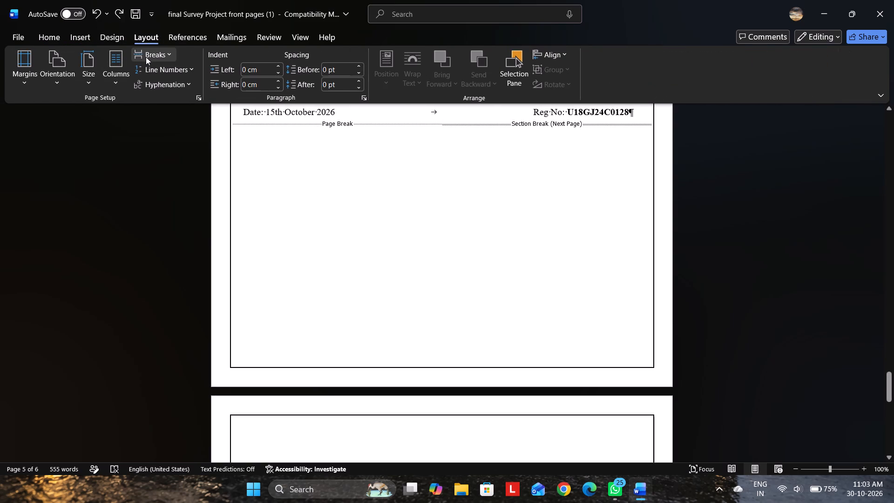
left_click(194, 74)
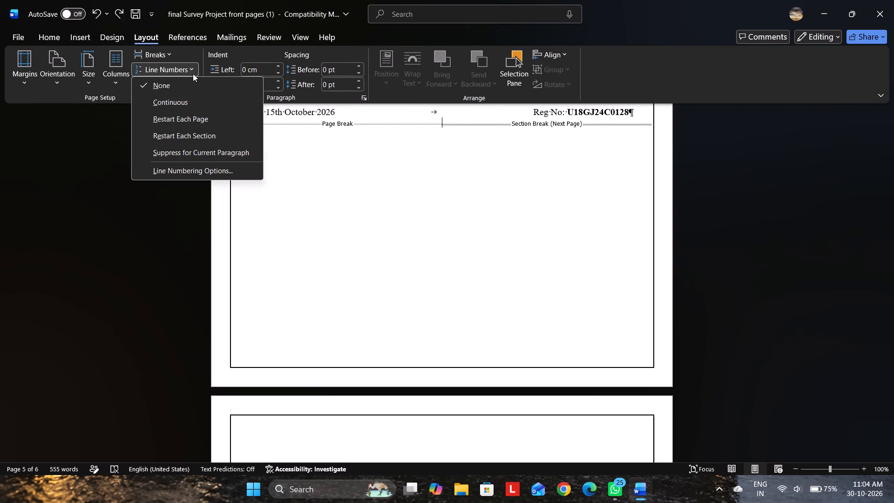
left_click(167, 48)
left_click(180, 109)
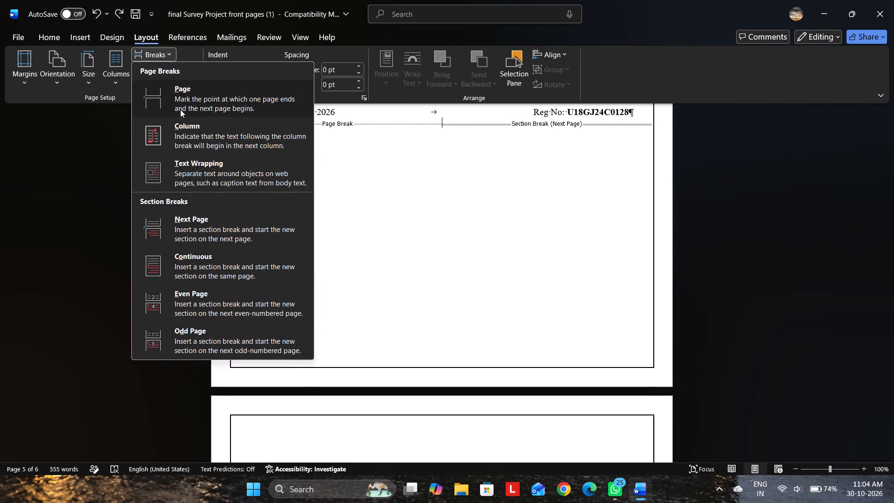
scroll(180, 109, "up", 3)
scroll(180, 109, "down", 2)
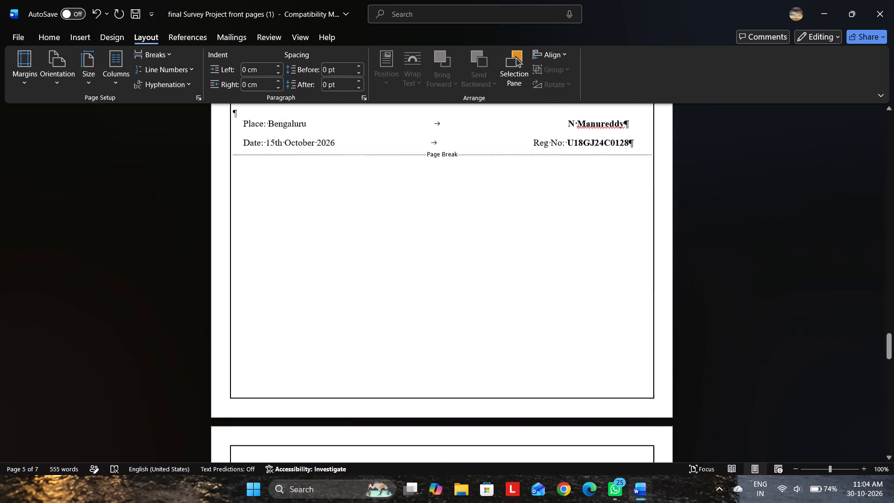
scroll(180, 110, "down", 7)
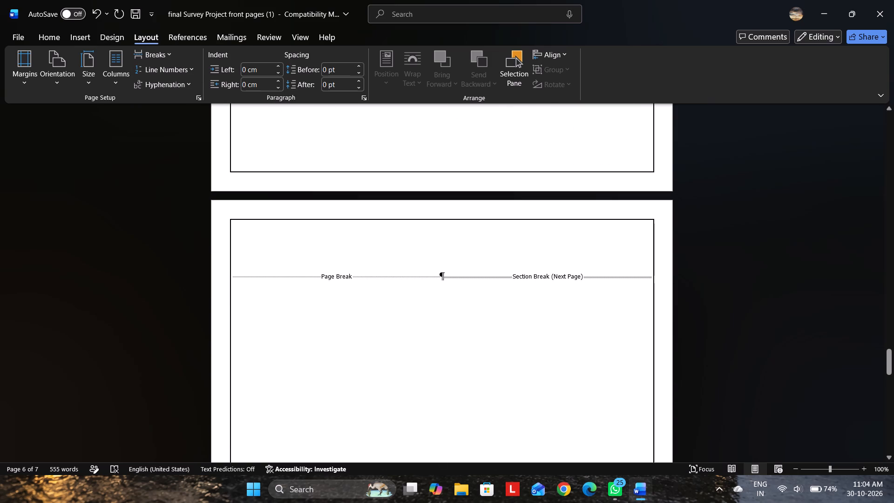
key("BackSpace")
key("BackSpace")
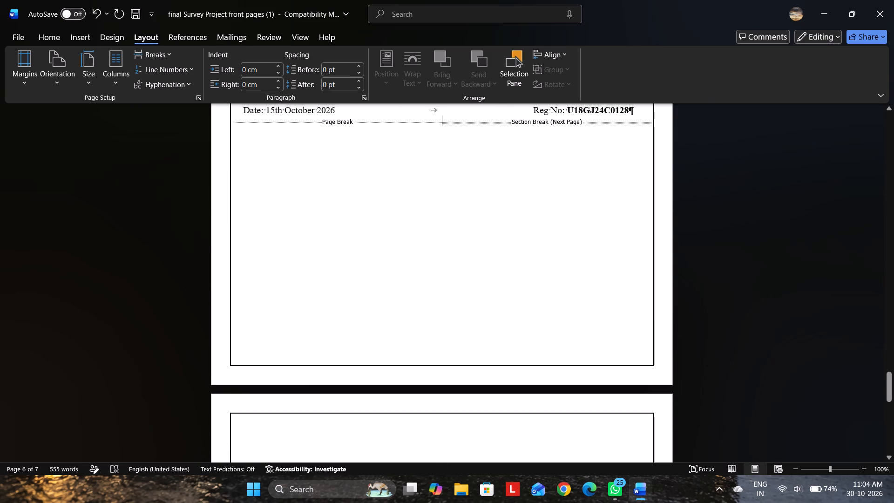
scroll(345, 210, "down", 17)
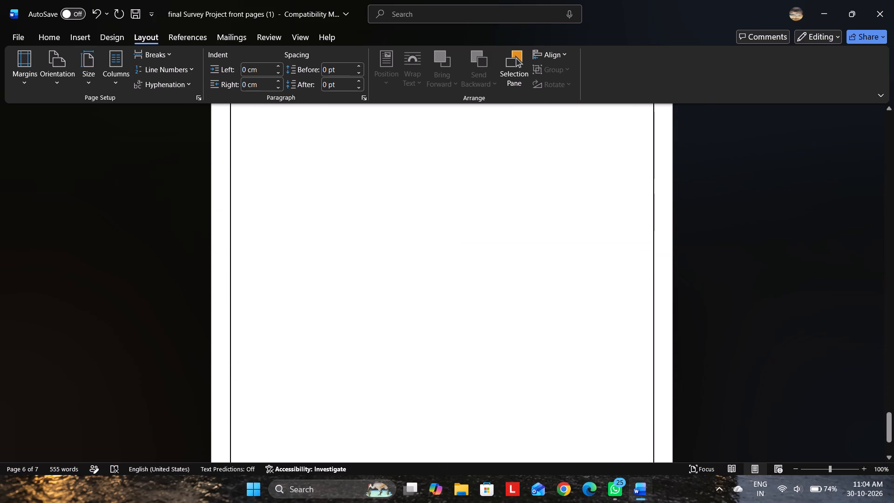
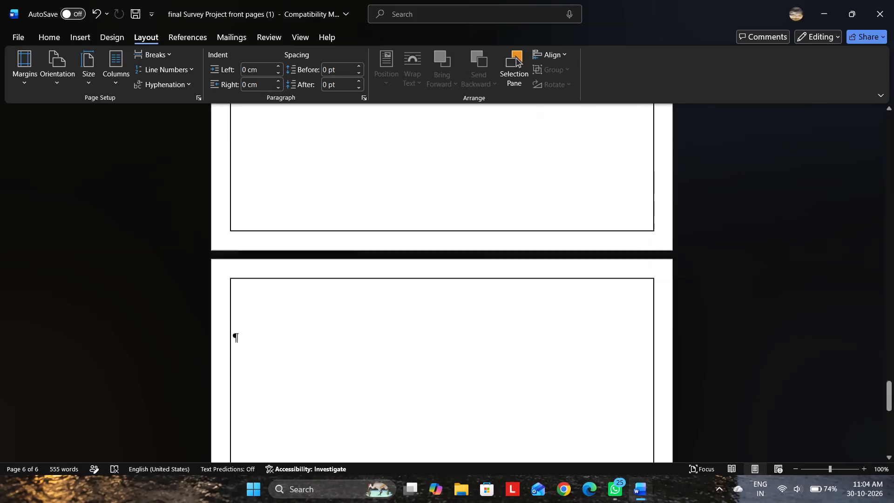
Delete the section break below the Acknowledgement's Reg No line and the empty paragraph after the page break to remove the blank last page.
left_click(467, 265)
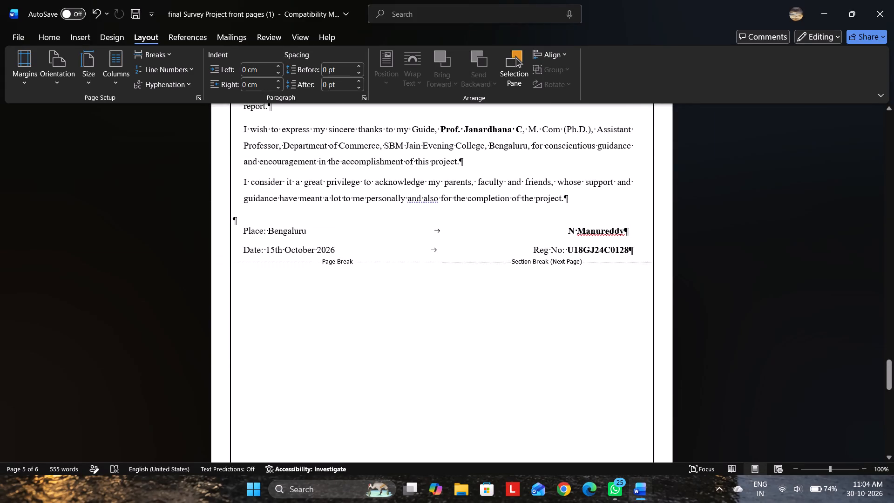
left_click(467, 262)
key("bracketright")
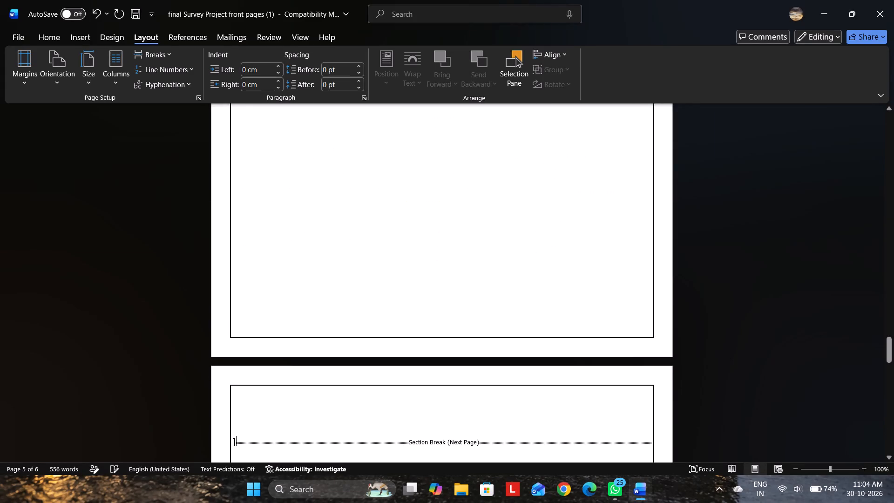
key("Delete")
key("Delete")
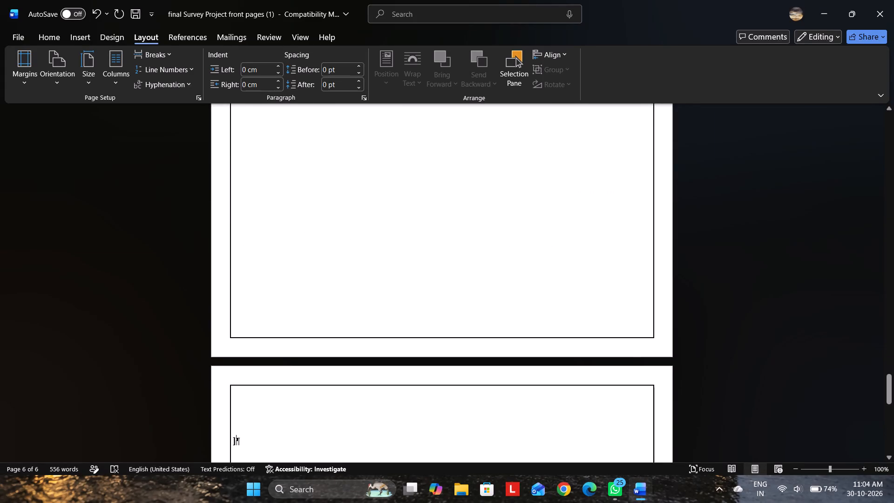
key("BackSpace")
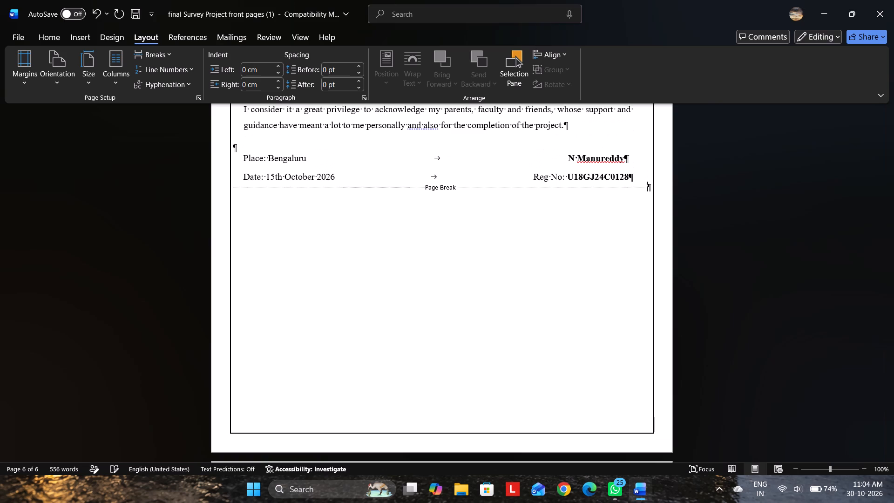
scroll(447, 282, "down", 6)
double_click(447, 283)
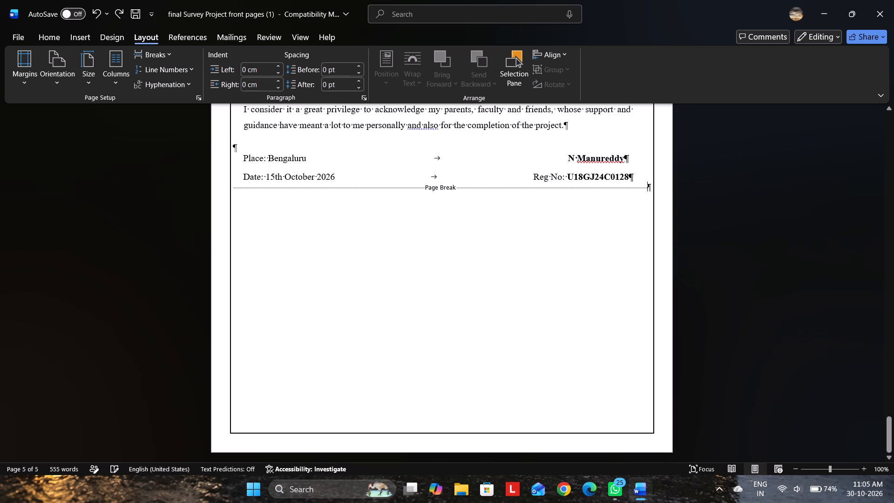
double_click(485, 301)
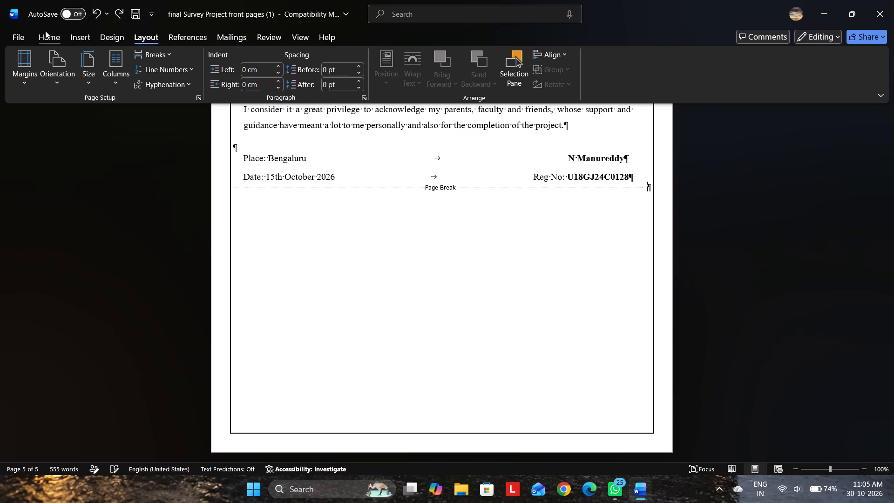
Hide the paragraph marks and other formatting symbols in the document.
left_click(46, 34)
left_click(367, 60)
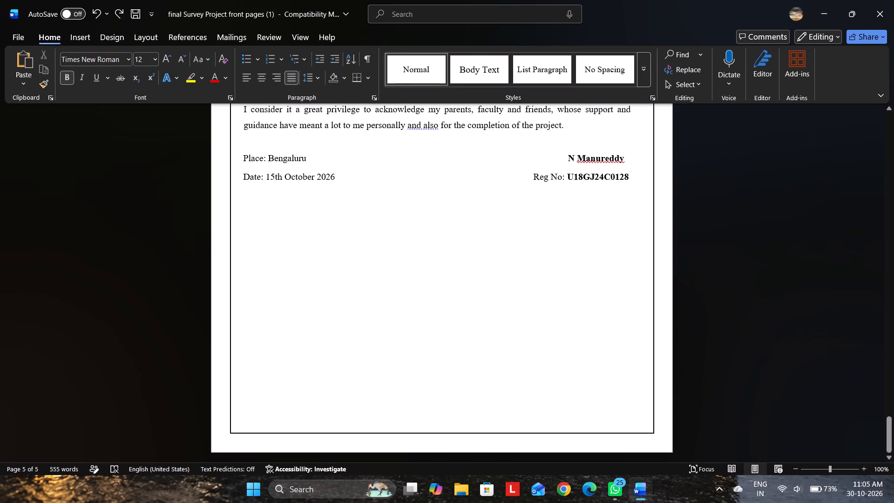
Look back over the pages up to the title page and save the edited front pages document.
scroll(476, 319, "up", 20)
scroll(476, 319, "up", 20)
scroll(476, 319, "up", 12)
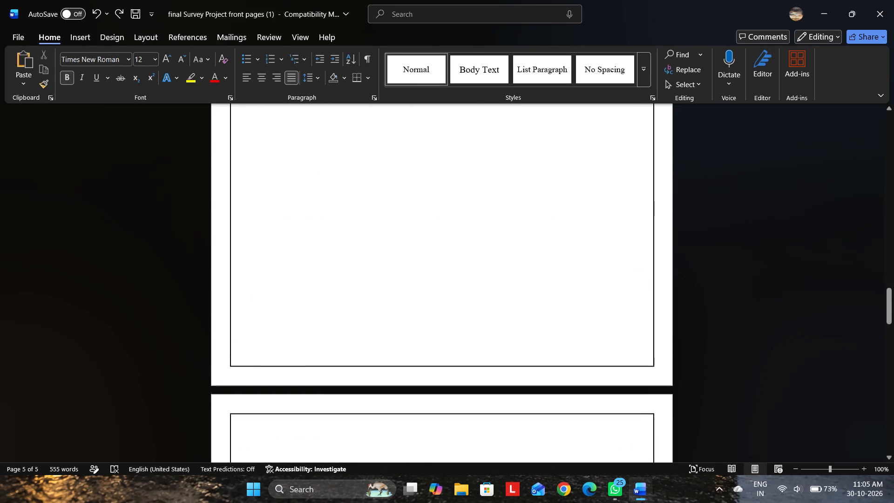
scroll(476, 320, "up", 5)
scroll(476, 320, "up", 20)
scroll(476, 320, "up", 15)
scroll(476, 320, "up", 9)
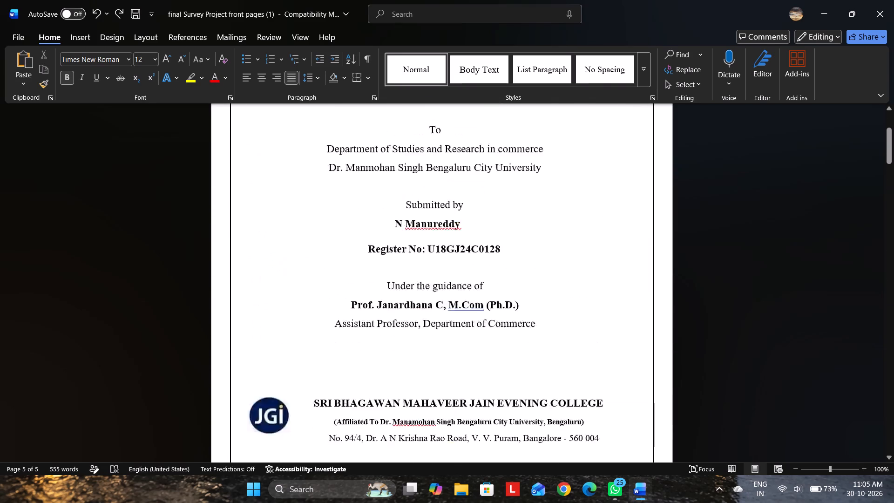
scroll(476, 320, "up", 8)
scroll(476, 320, "down", 4)
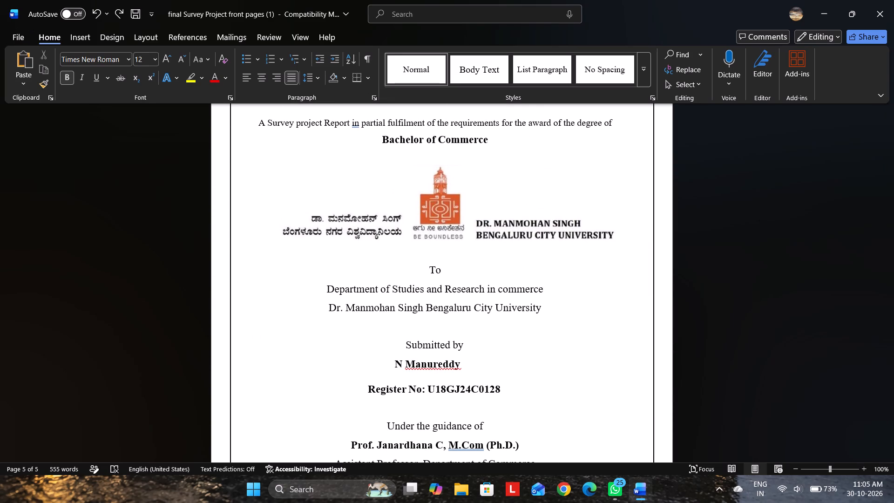
left_click(134, 15)
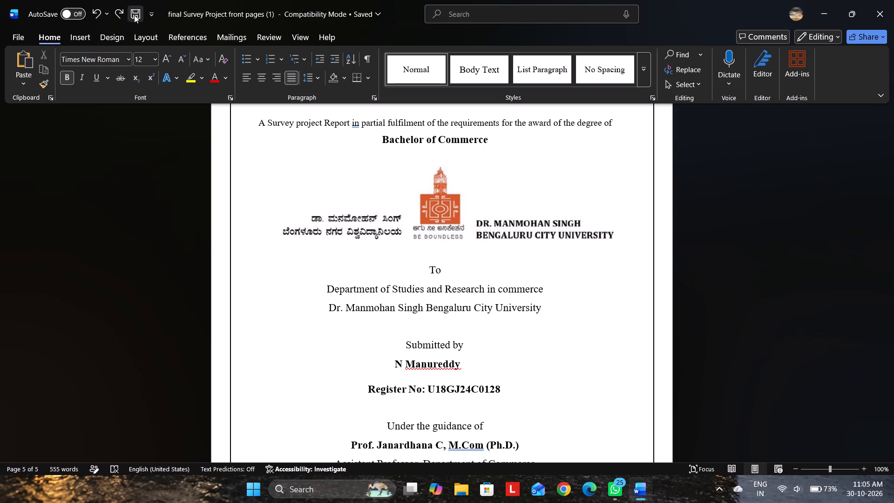
left_click(134, 15)
triple_click(134, 15)
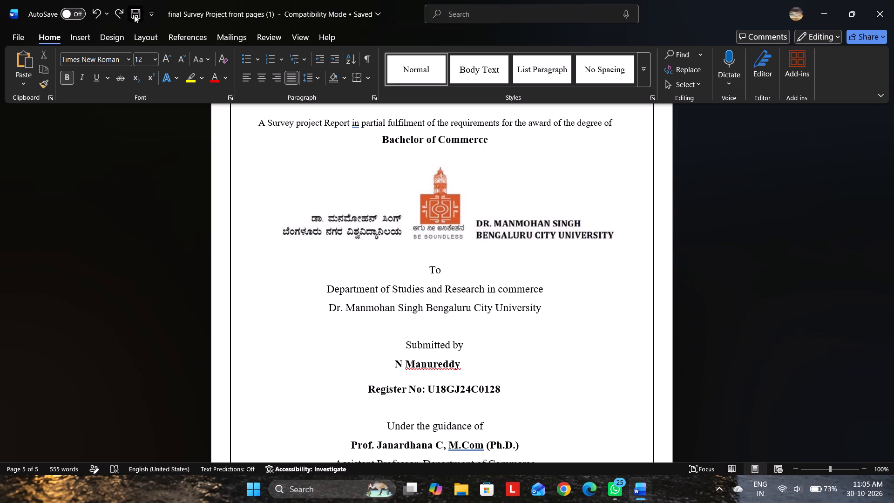
triple_click(134, 15)
double_click(134, 15)
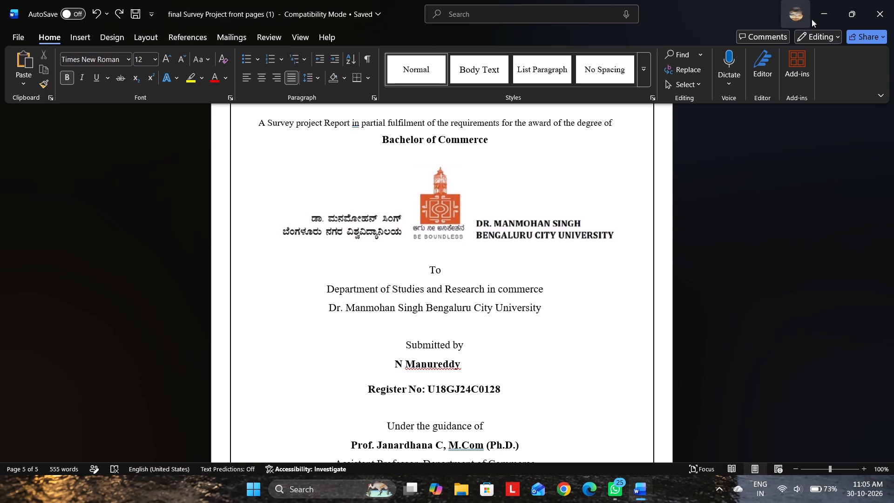
Minimize the survey project front pages document window to get back to the desktop.
left_click(836, 11)
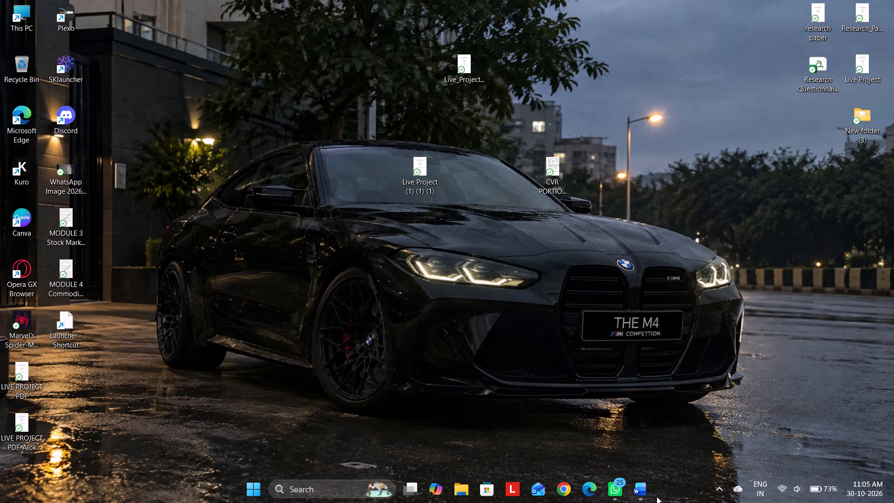
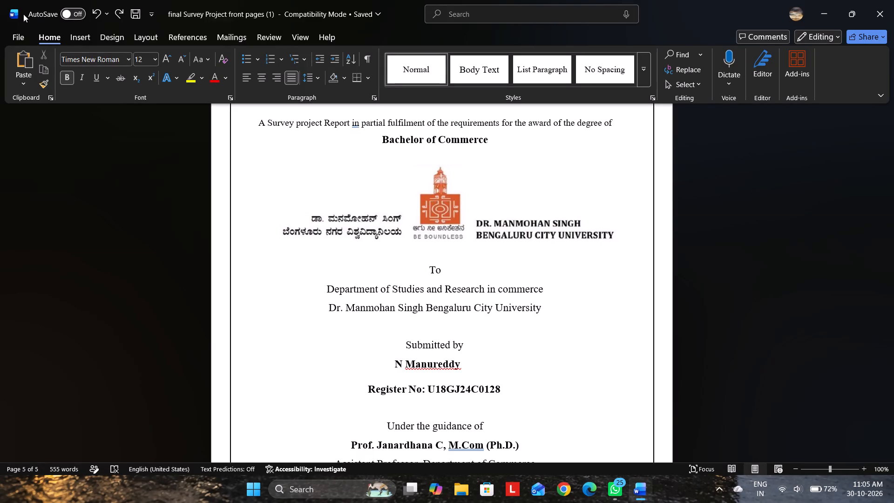
Save the front pages document again and close it.
double_click(137, 15)
left_click(883, 6)
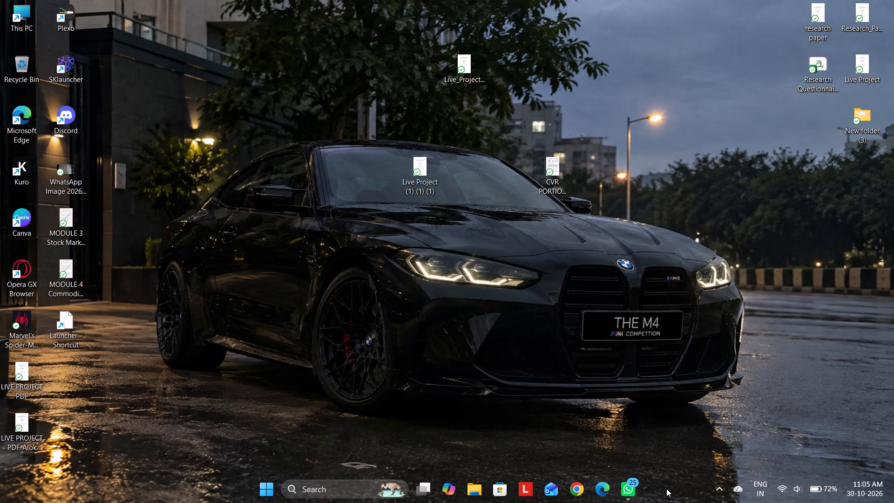
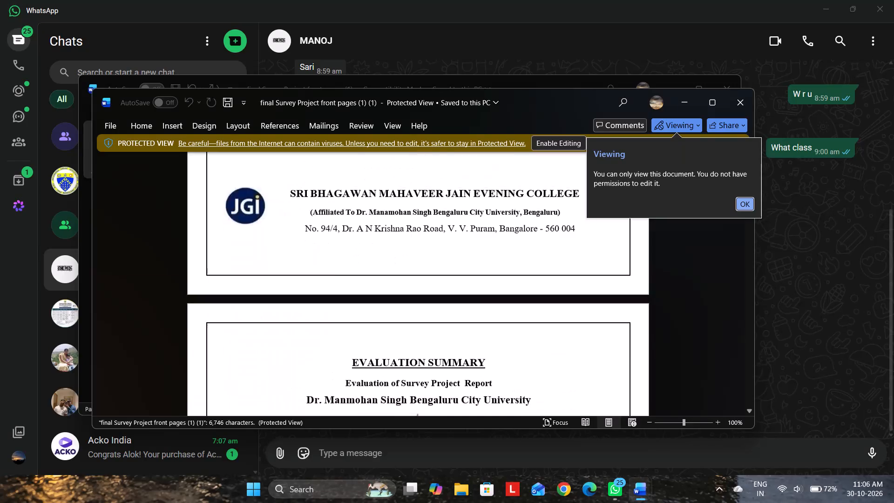
Look through the protected-view copy "final Survey Project front pages (1) (1)" down to the Table of Contents and close it.
scroll(456, 316, "down", 12)
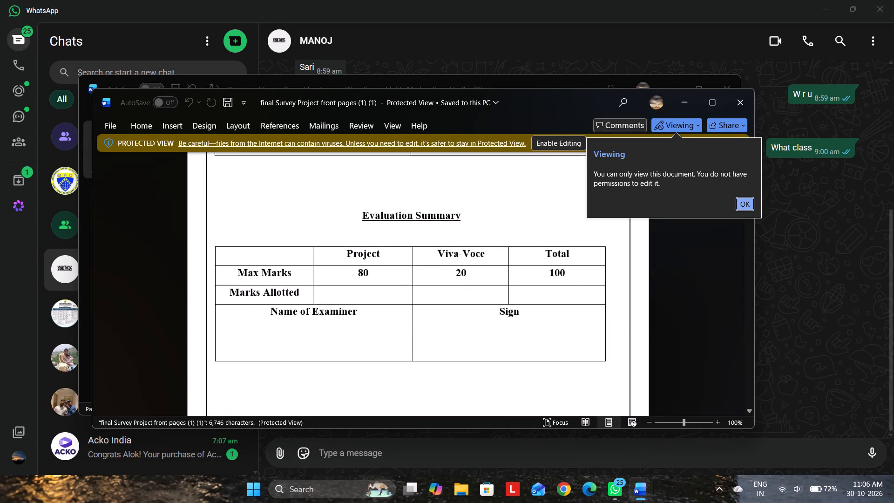
scroll(456, 316, "down", 17)
scroll(456, 316, "up", 6)
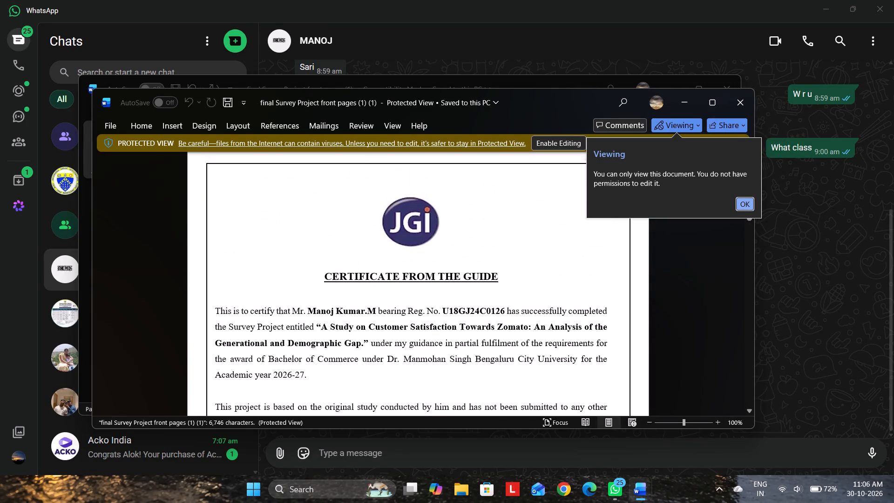
scroll(456, 316, "down", 20)
scroll(456, 316, "down", 20)
scroll(456, 316, "down", 1)
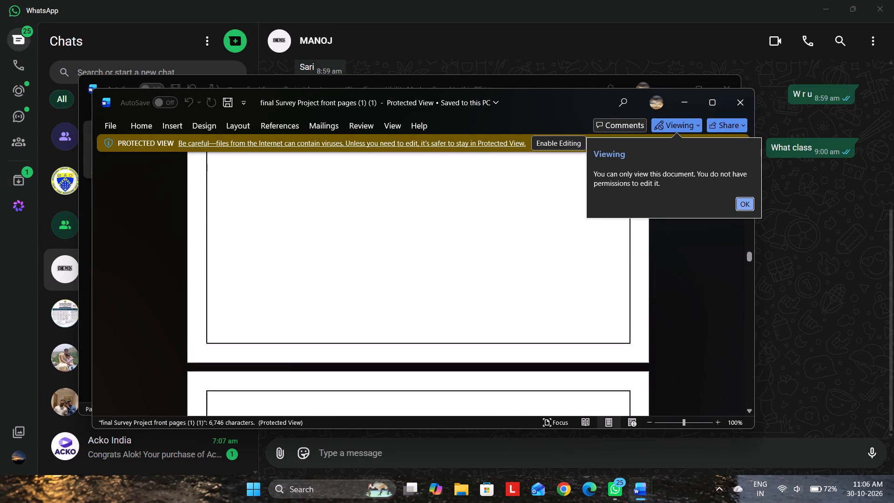
scroll(456, 316, "down", 12)
scroll(456, 316, "down", 12)
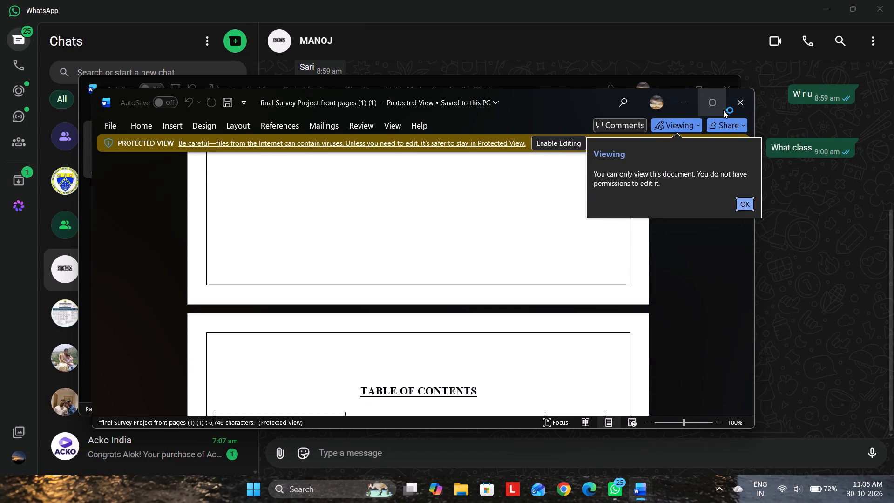
left_click(738, 104)
Look over the pages of the open "final Survey Project front pages (1)" document, starting with the title page.
scroll(516, 299, "down", 8)
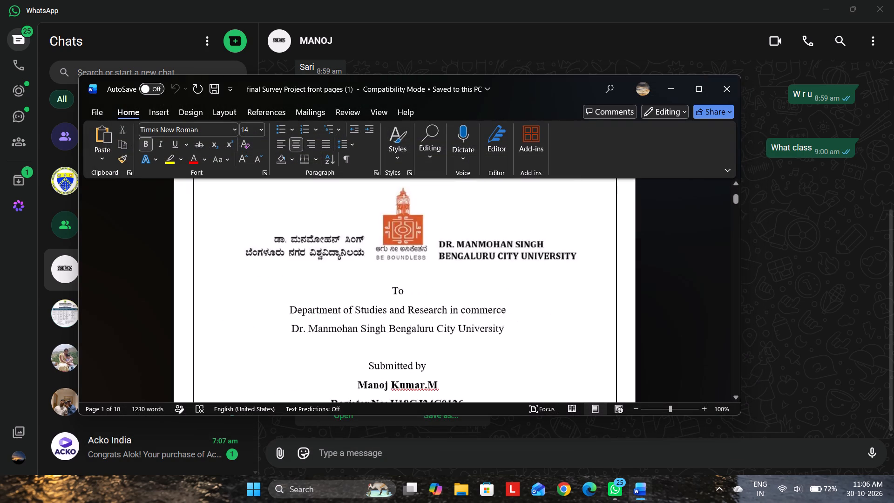
scroll(516, 299, "down", 6)
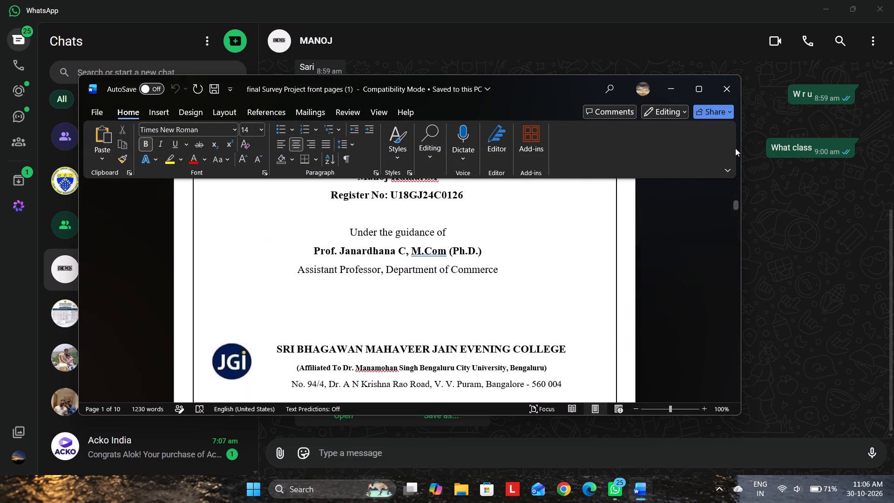